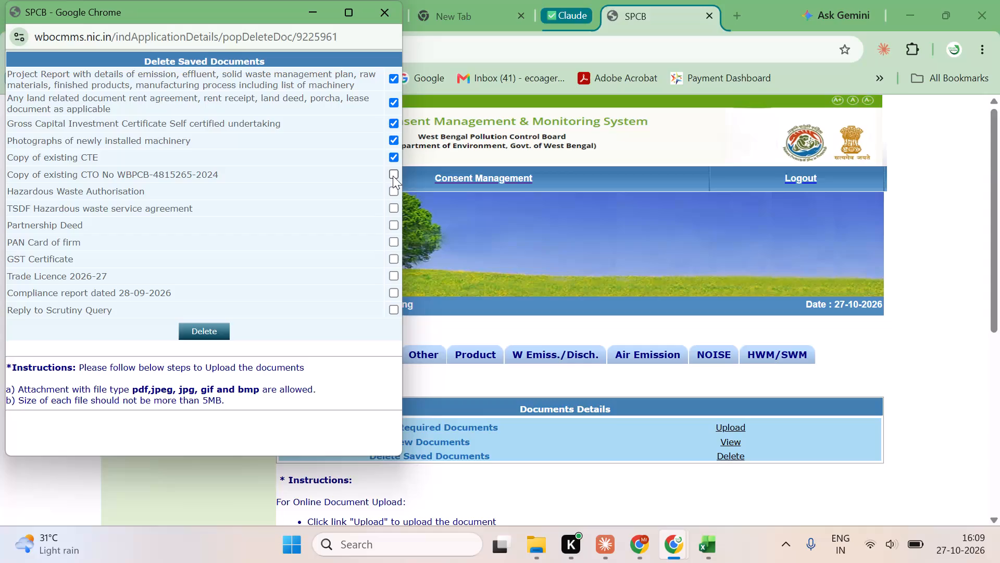
Select all remaining saved documents, from the existing CTO copy to the Reply to Scrutiny Query, delete the whole list and close the window.
left_click(393, 174)
left_click(392, 187)
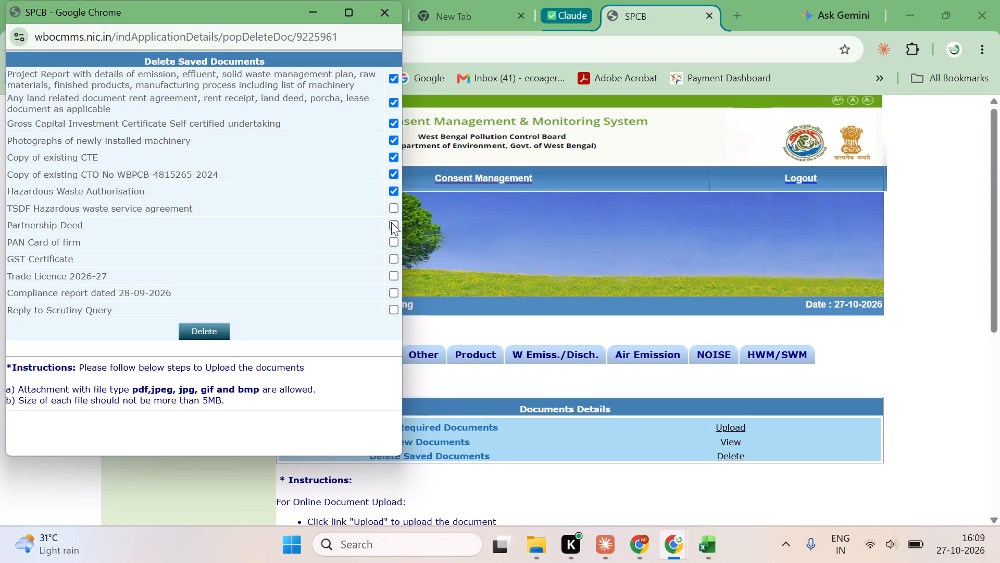
left_click_drag(394, 210, 387, 230)
left_click(387, 230)
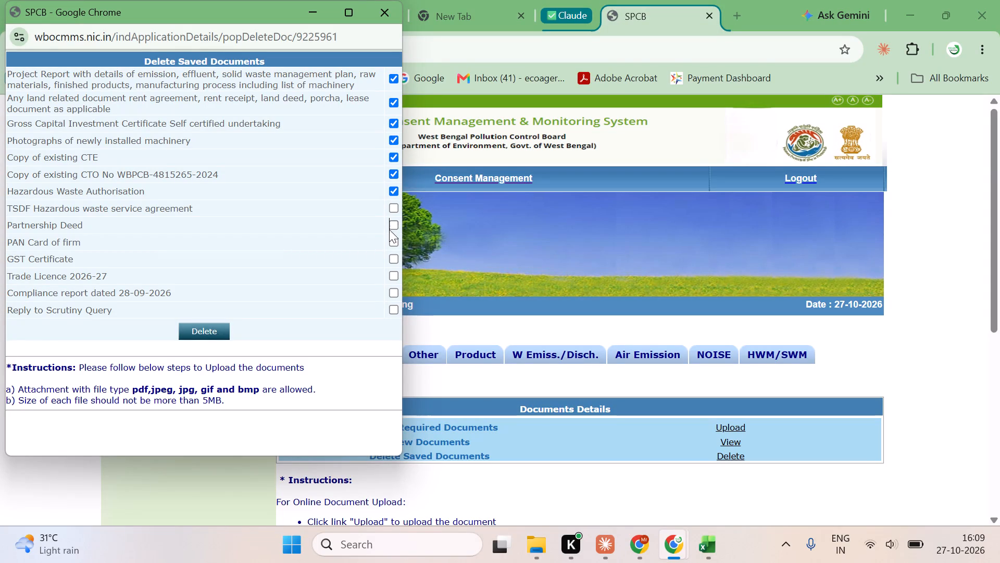
left_click(393, 222)
left_click(394, 205)
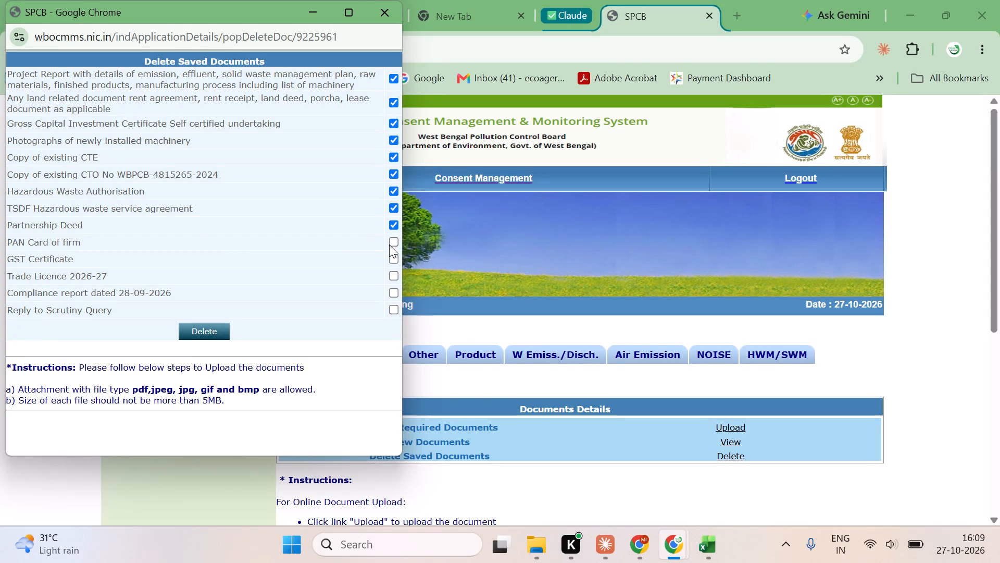
left_click(391, 244)
left_click(391, 258)
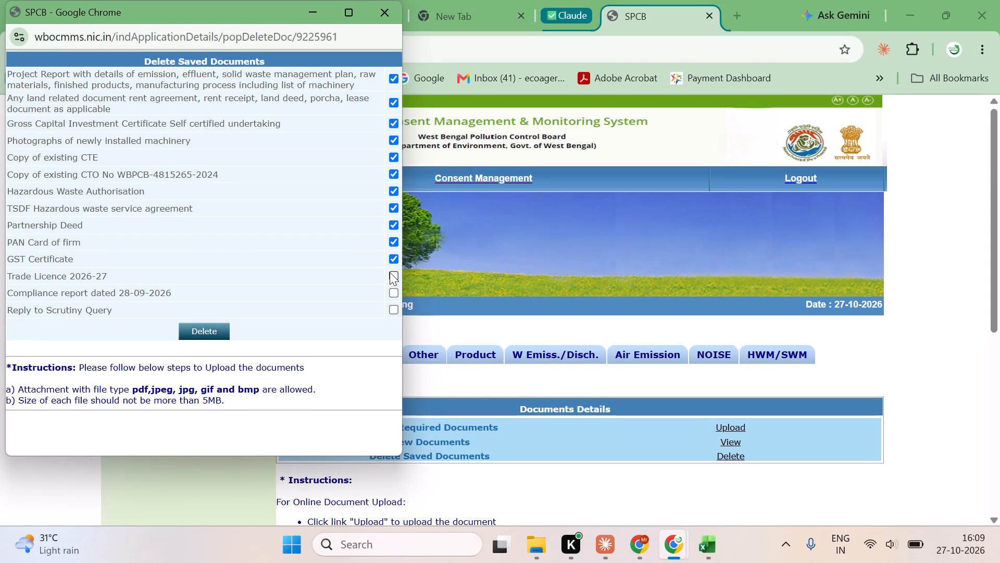
left_click(390, 272)
left_click(391, 290)
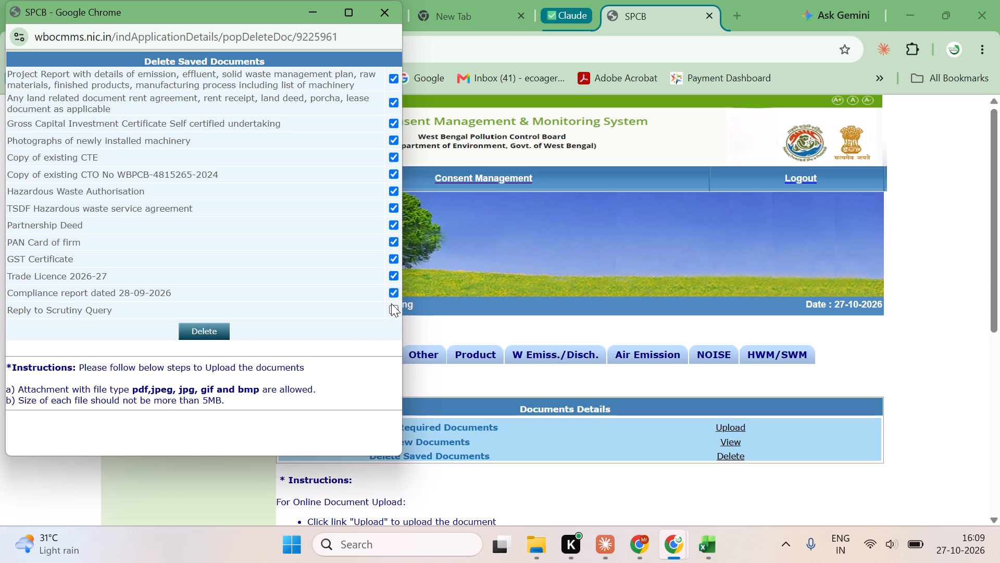
left_click(391, 308)
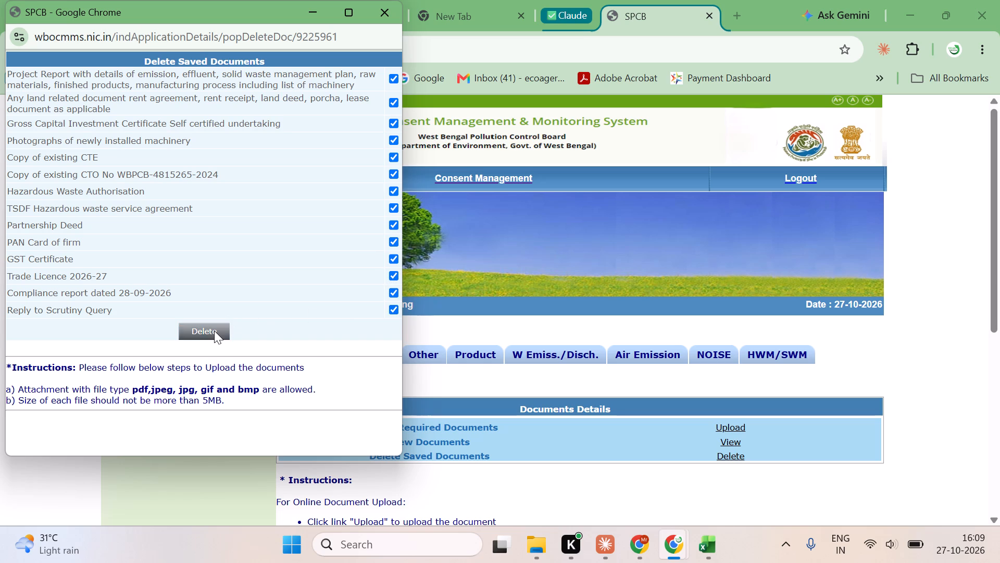
left_click(395, 260)
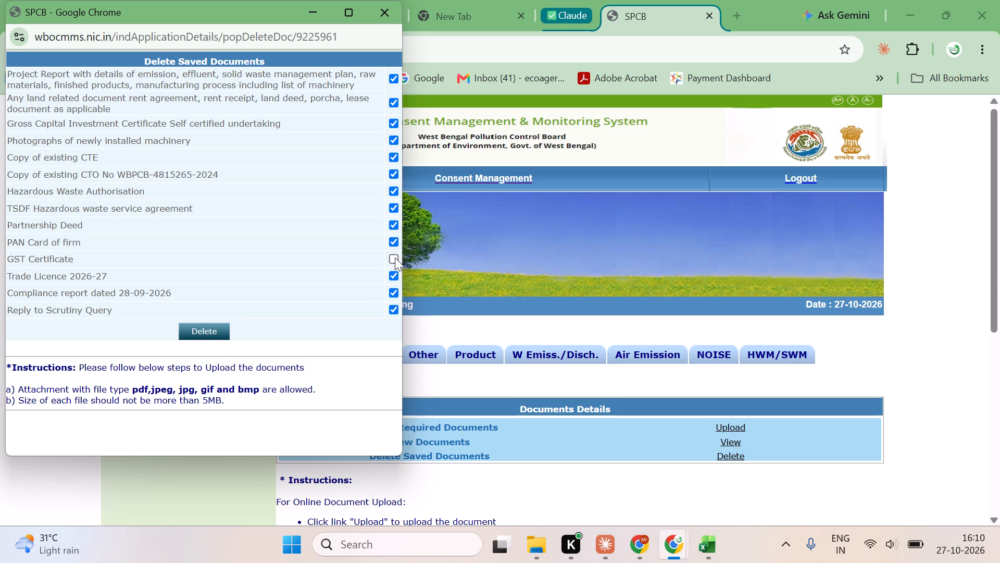
left_click(395, 258)
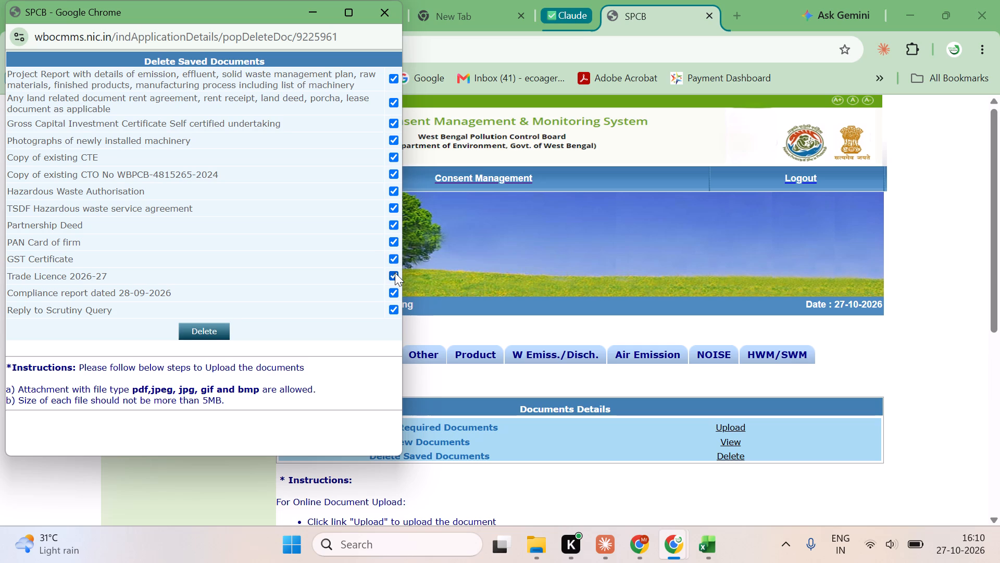
left_click(395, 273)
left_click(391, 294)
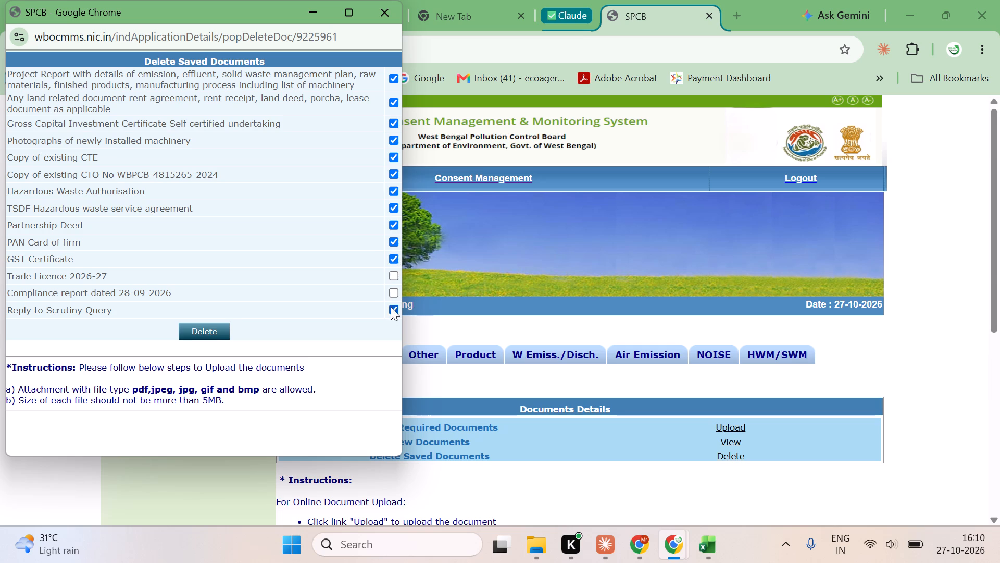
left_click(391, 307)
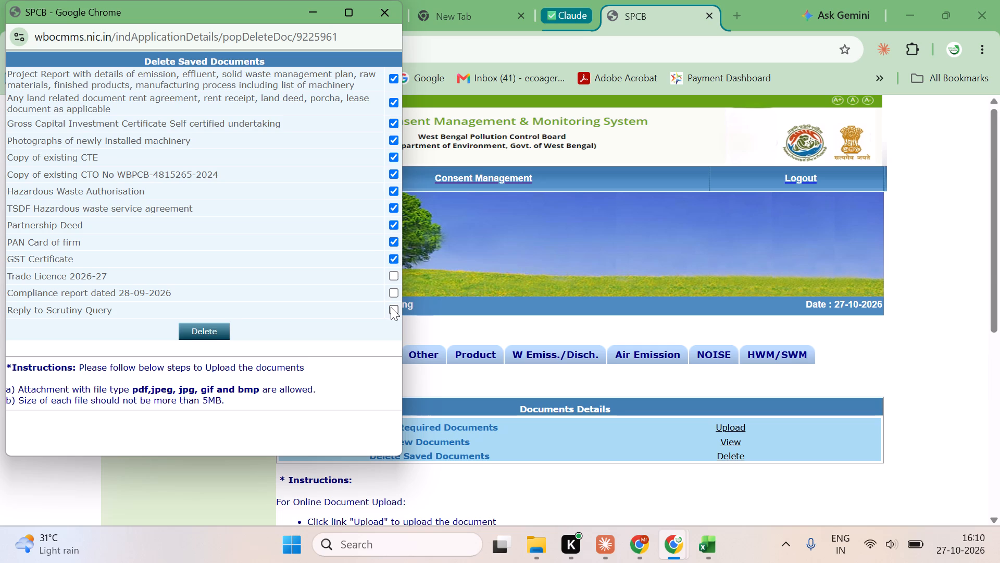
left_click(391, 307)
left_click(395, 287)
left_click(393, 274)
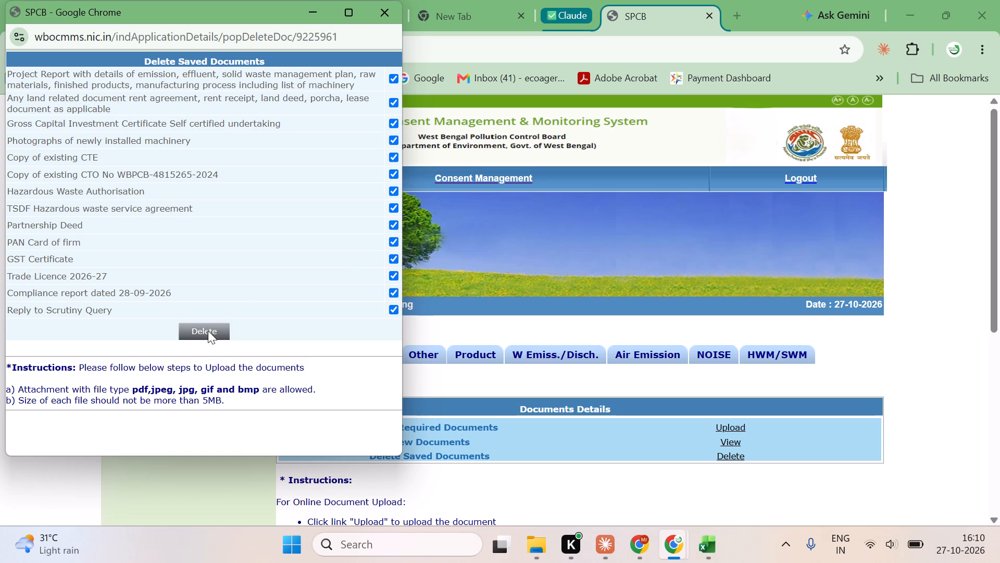
left_click(208, 331)
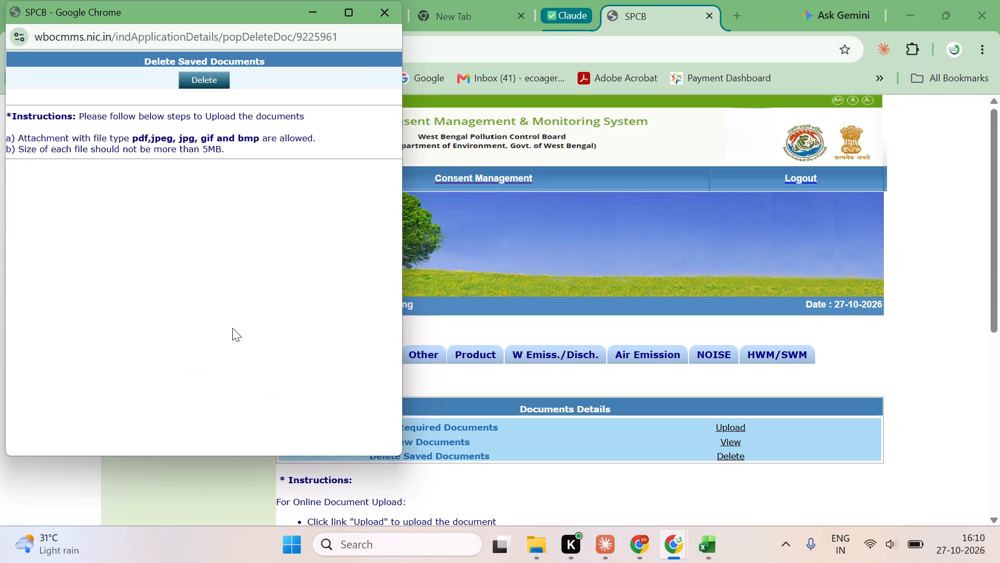
left_click(392, 11)
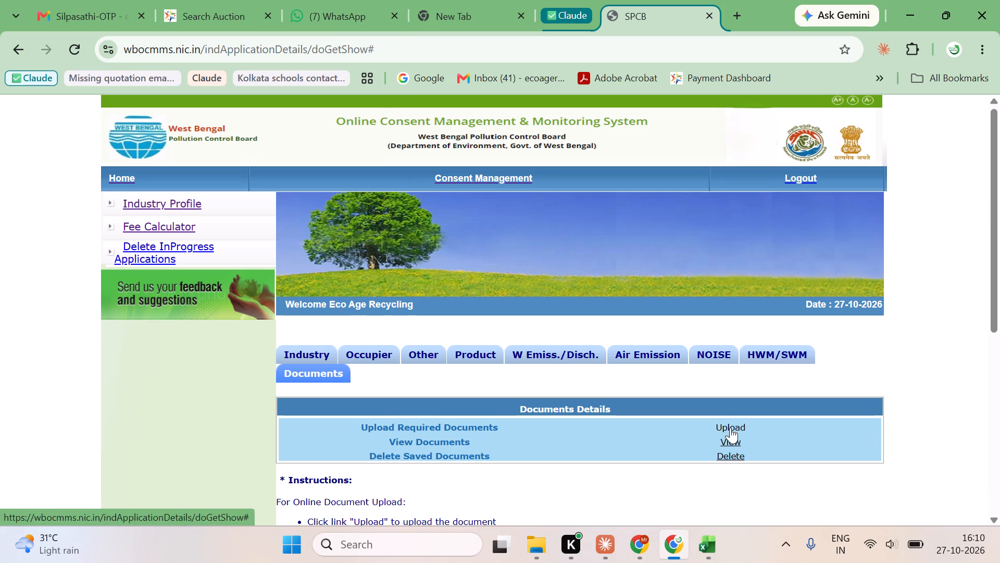
Open the required-documents upload form at full size, review its document slots and close it.
left_click(730, 427)
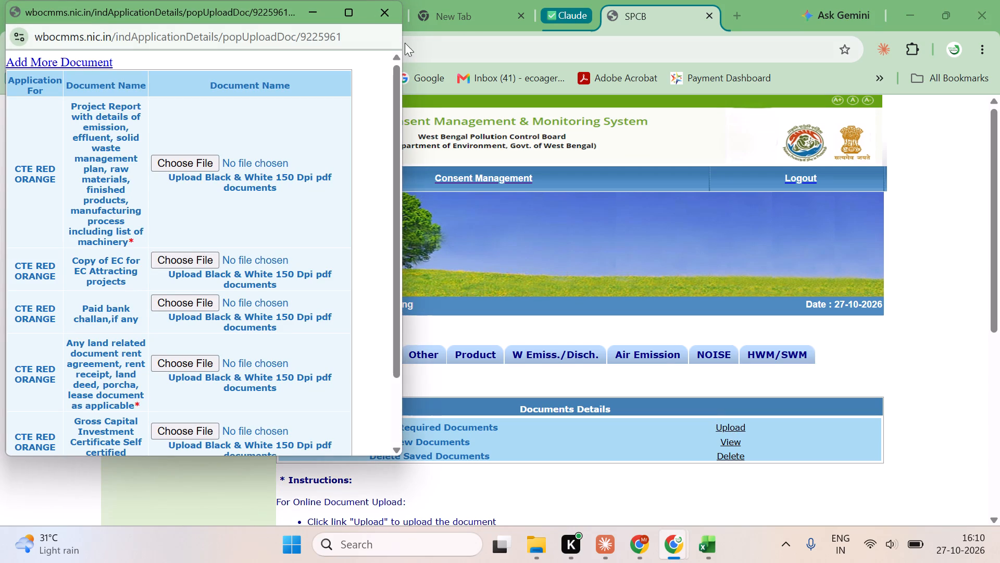
left_click(355, 22)
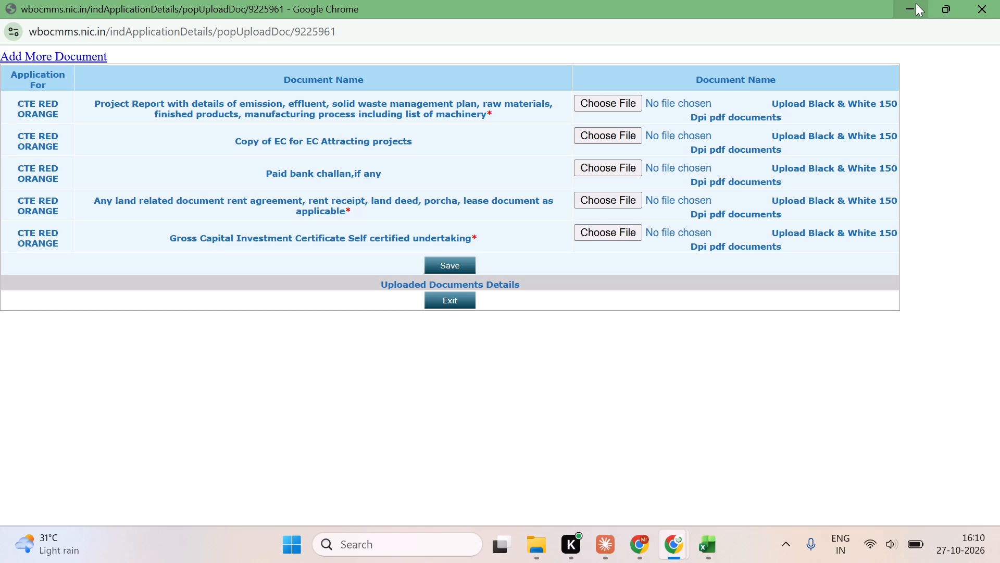
left_click(994, 5)
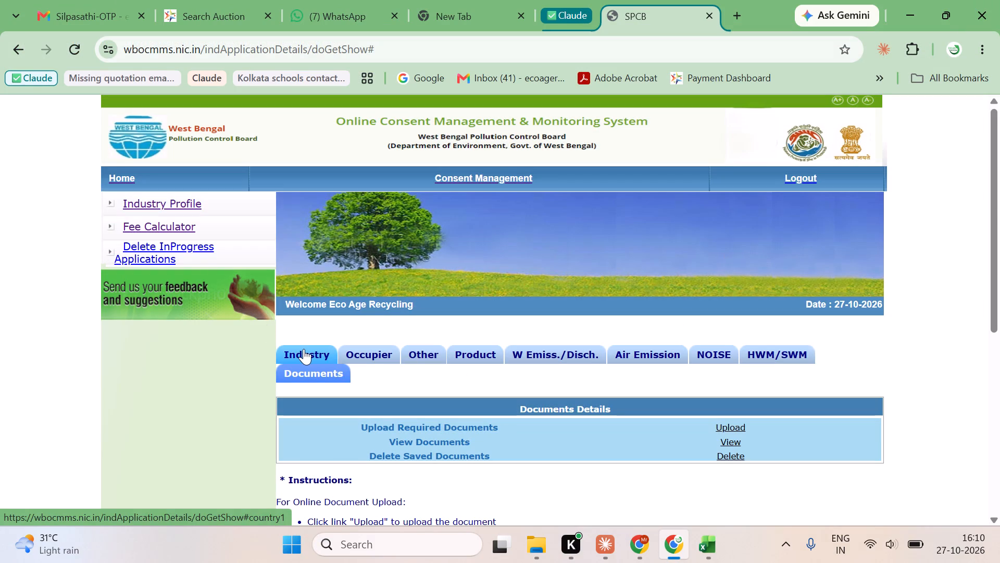
Go to the portal home page, show the completed applications and capture a screenshot of the browser page.
left_click(119, 172)
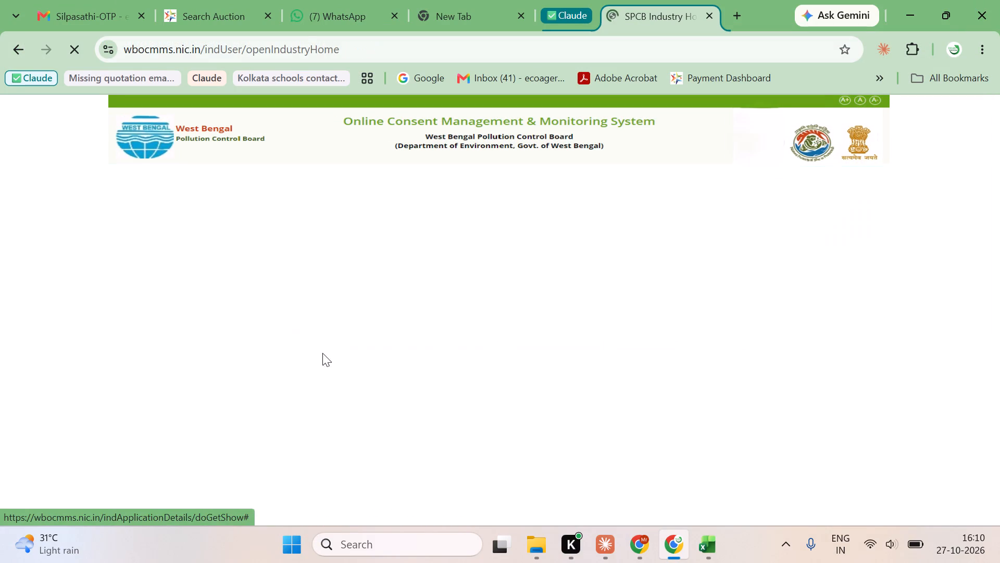
left_click(523, 352)
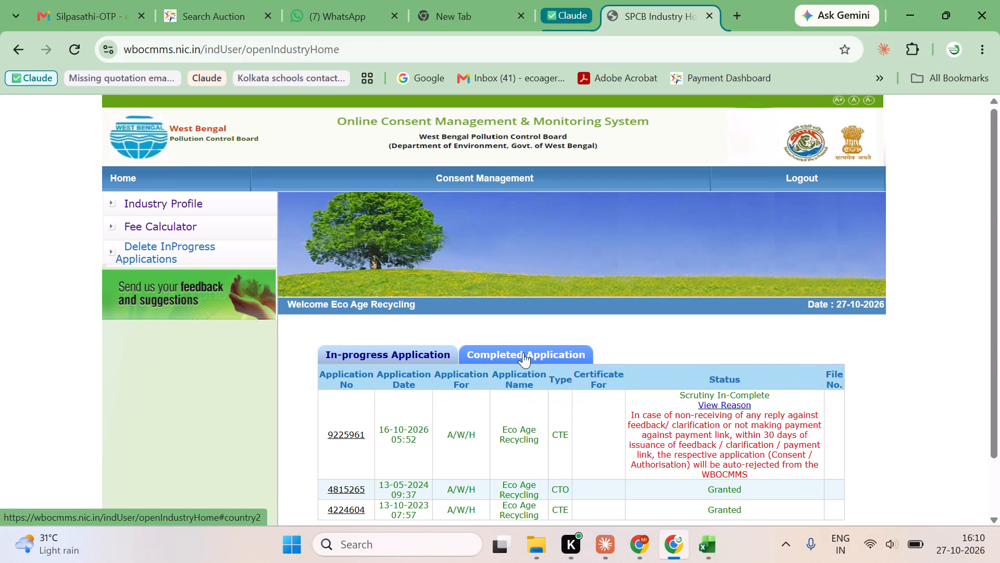
key("shift+super+s")
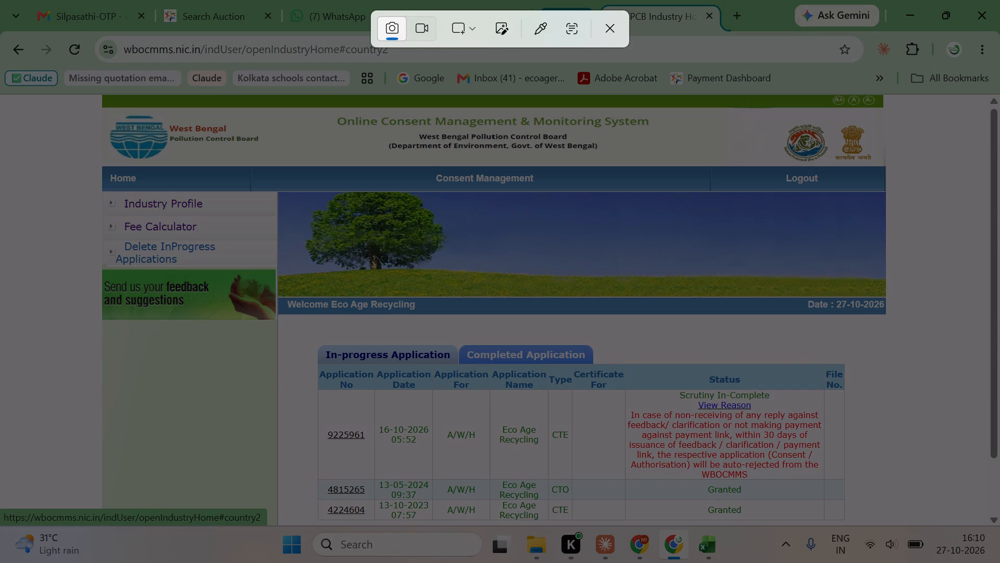
left_click_drag(0, 31, 963, 498)
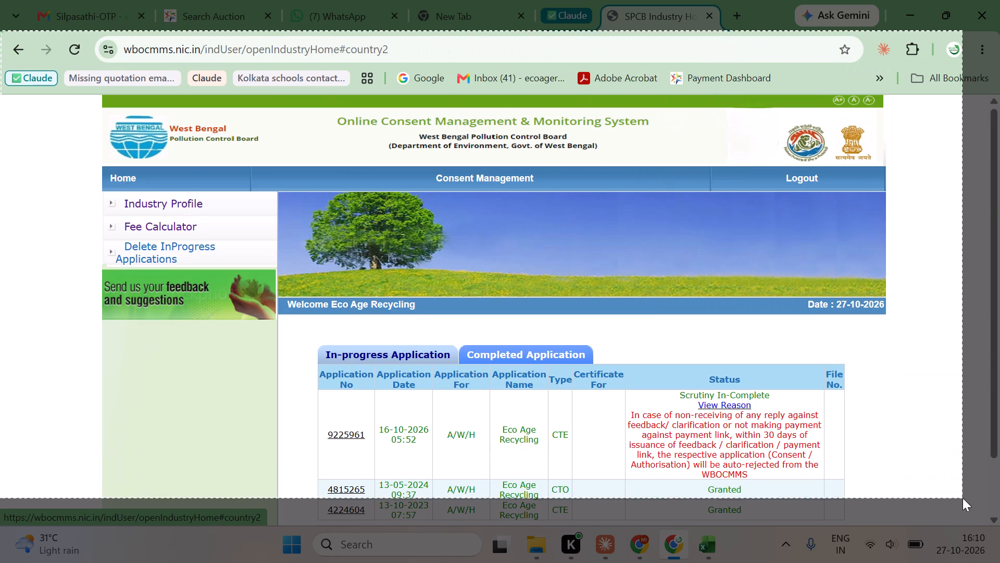
left_click_drag(963, 498, 999, 538)
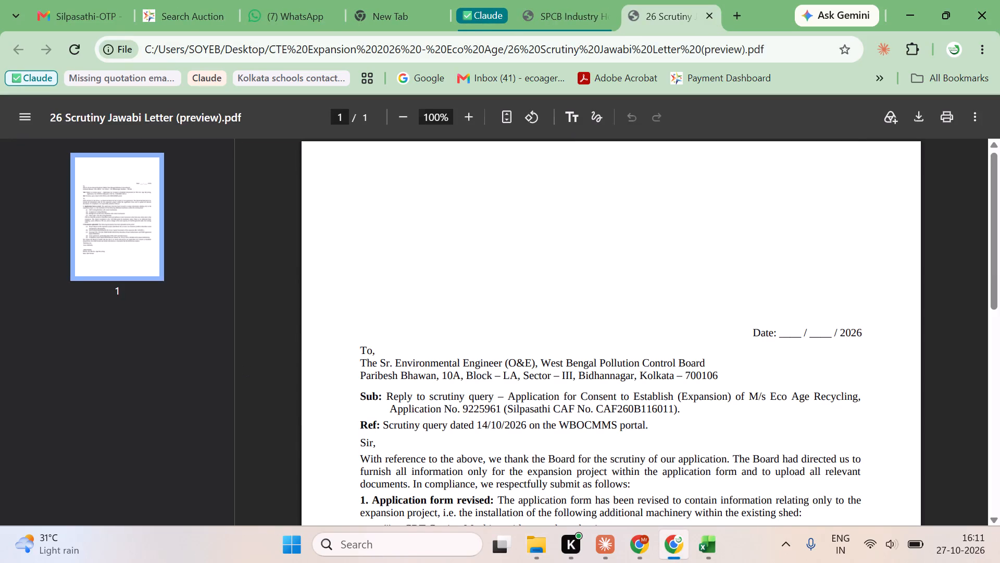
Read through the scrutiny reply letter PDF, then review its Word version "26 Scrutiny Jawabi Letter (letterhead pe print + sign)" and close it.
scroll(570, 408, "down", 12)
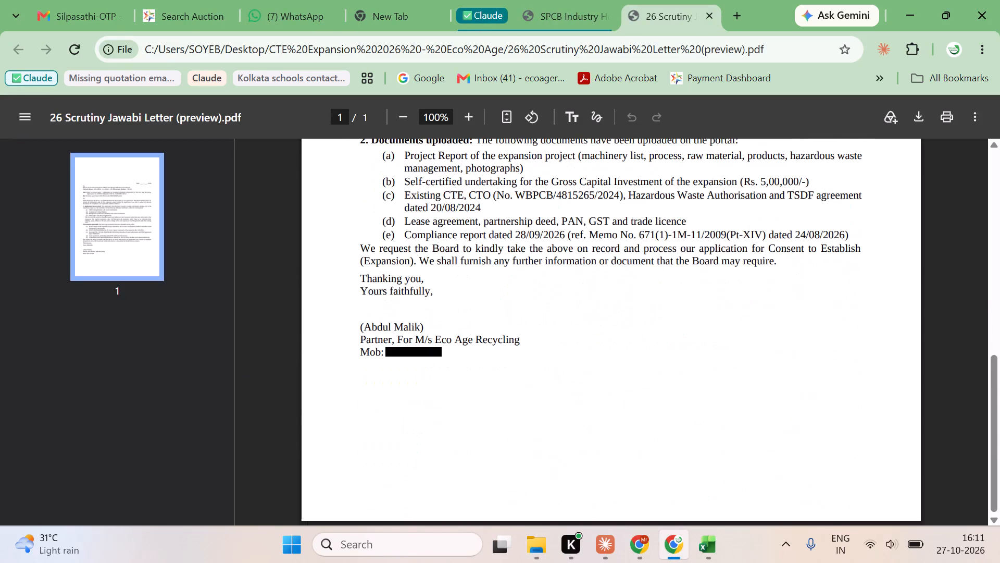
scroll(570, 408, "up", 4)
left_click(915, 7)
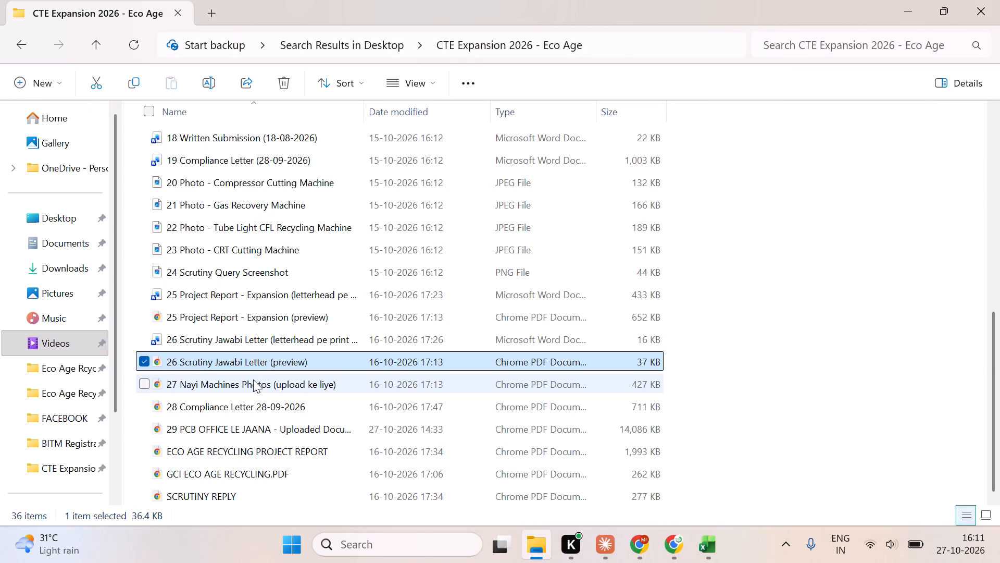
double_click(246, 345)
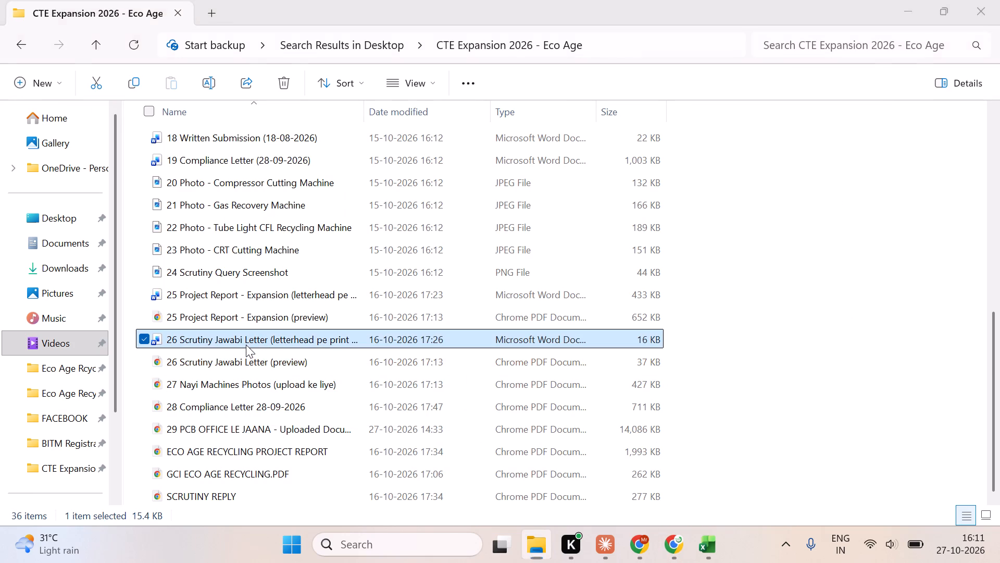
scroll(443, 381, "down", 6)
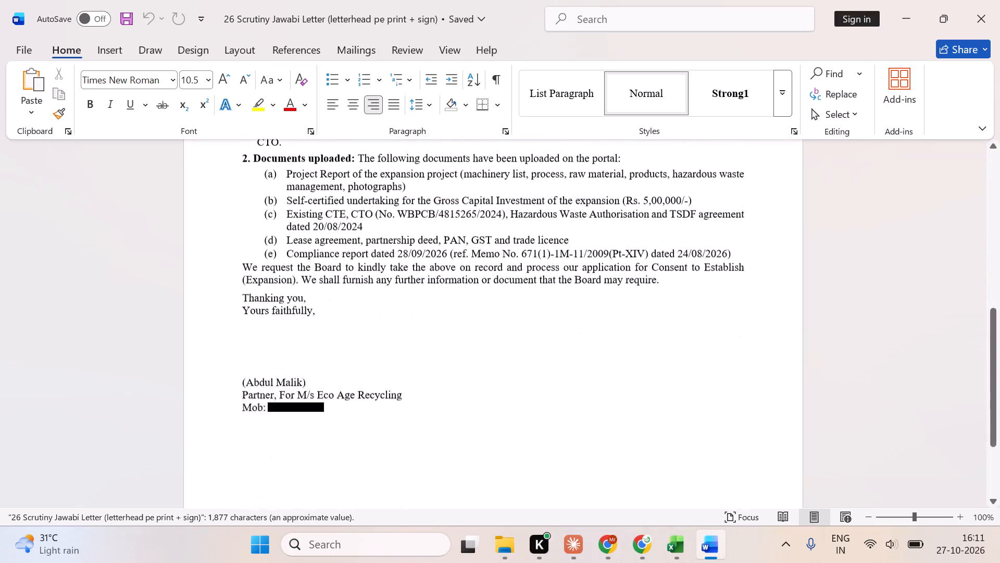
scroll(443, 381, "down", 2)
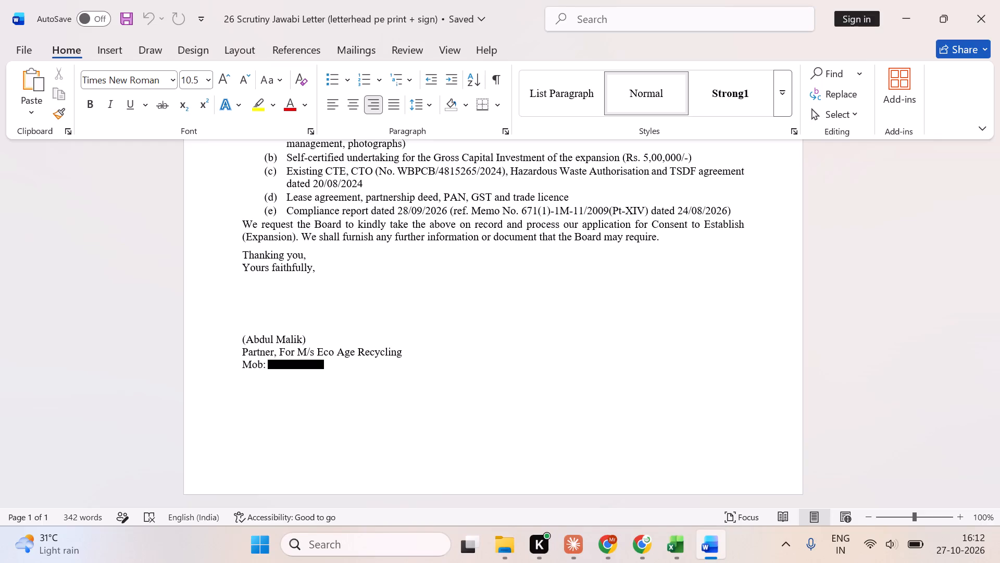
left_click(999, 0)
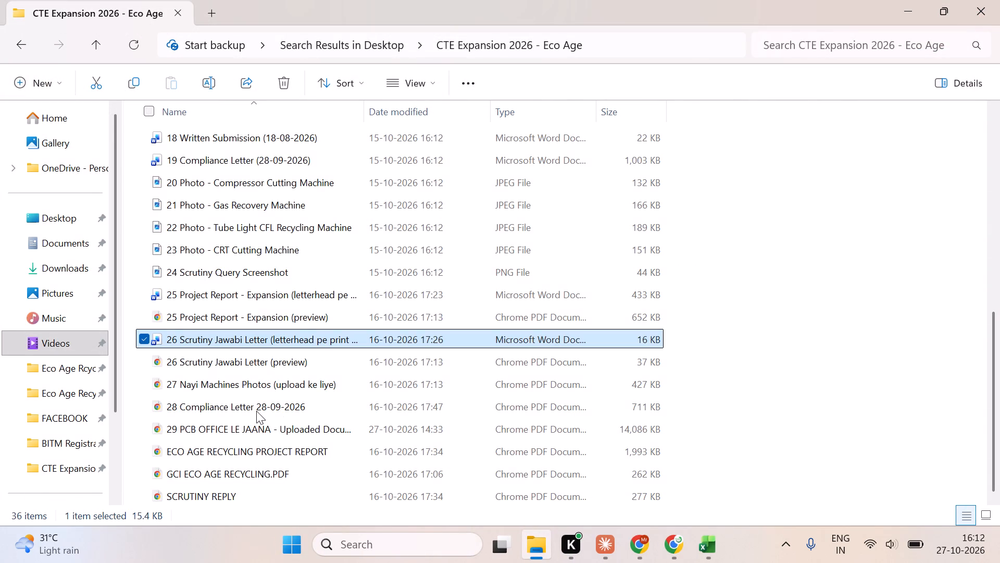
Open the PDF "28 Compliance Letter 28-09-2026" from the folder and check its first page.
double_click(256, 411)
scroll(561, 364, "down", 1)
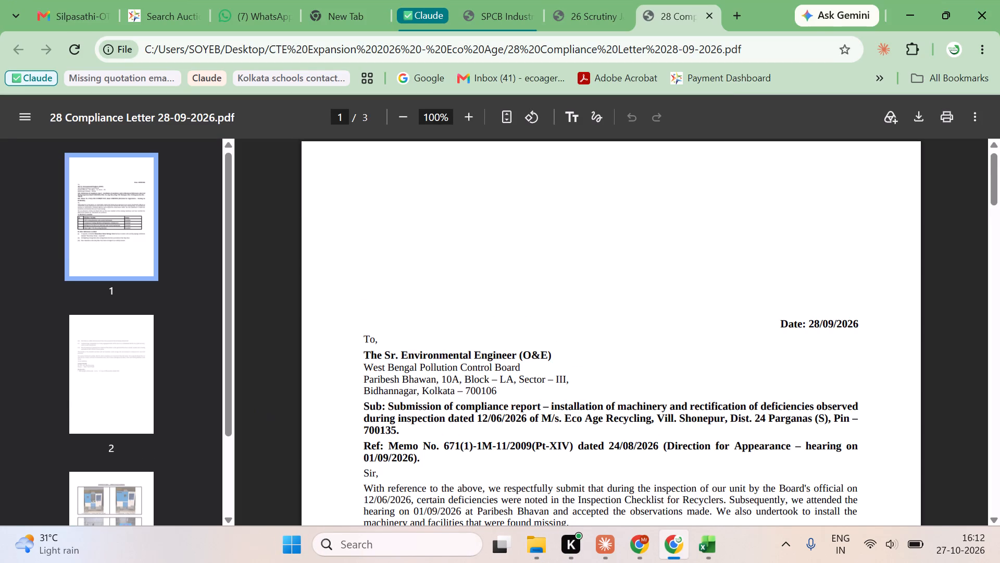
scroll(561, 364, "down", 1)
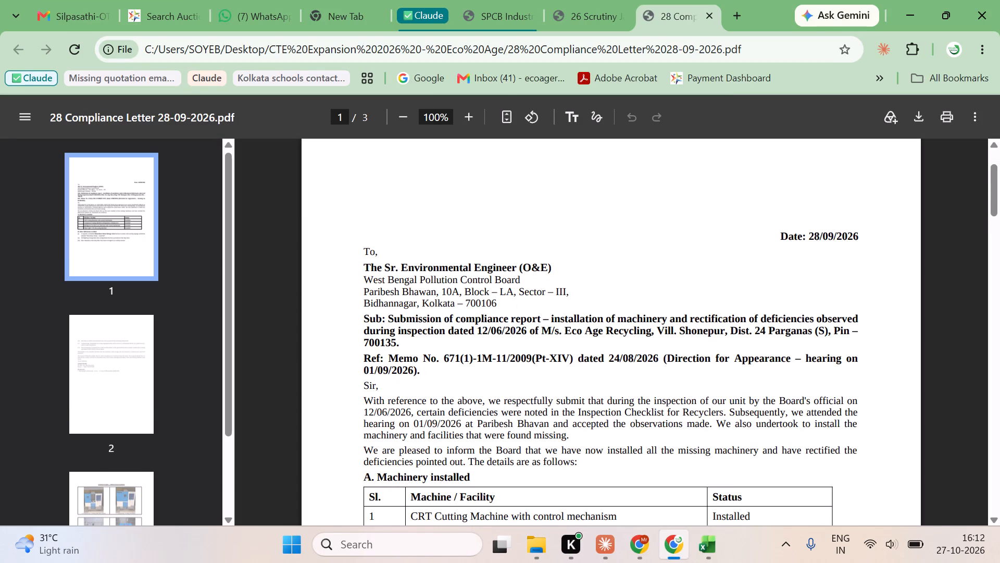
left_click(912, 0)
Find the PDF "16 WBPCB Hearing Notice Memo 671" in the CTE Expansion 2026 folder and read the notice.
scroll(532, 292, "up", 4)
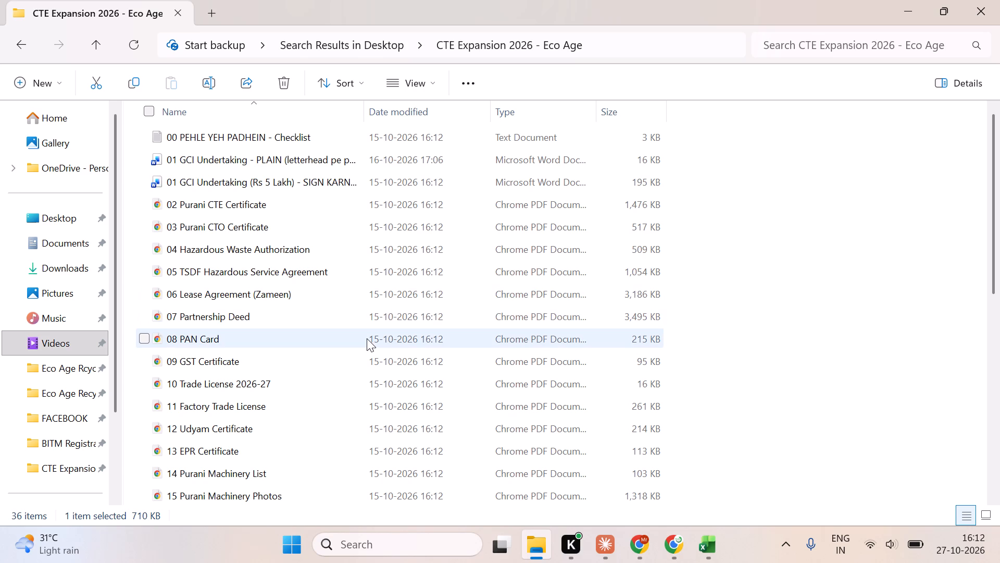
scroll(367, 338, "down", 2)
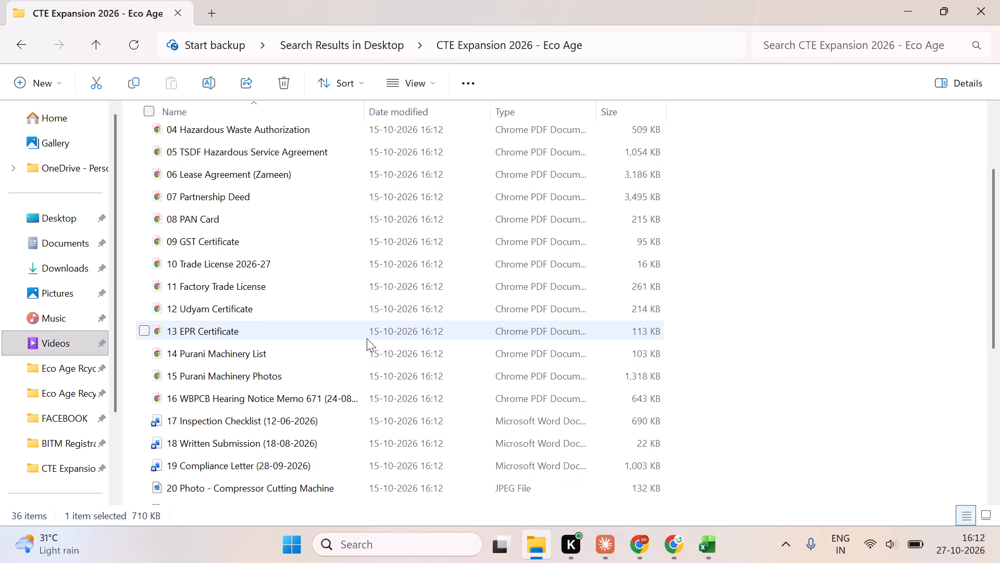
scroll(367, 338, "down", 1)
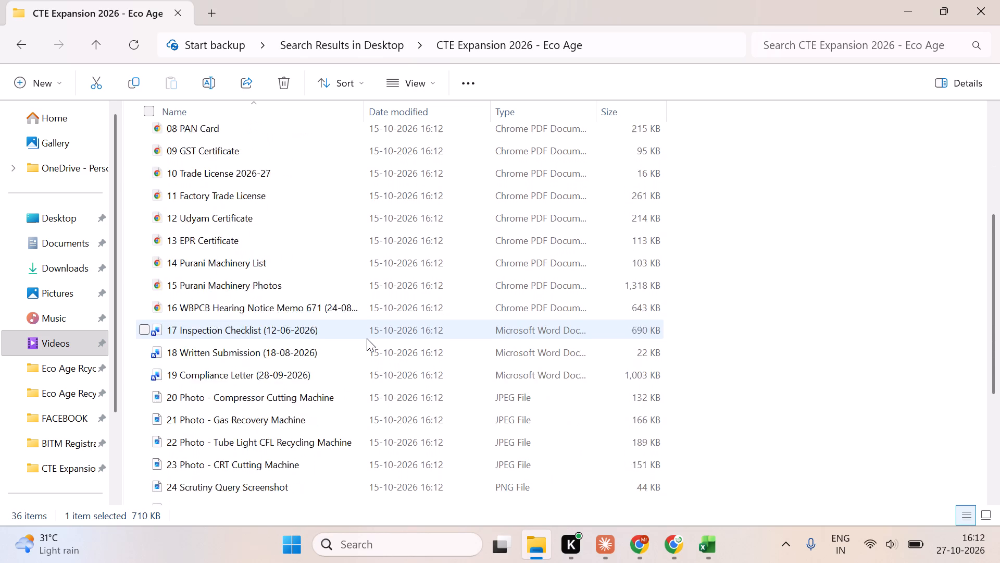
scroll(367, 338, "down", 1)
double_click(253, 268)
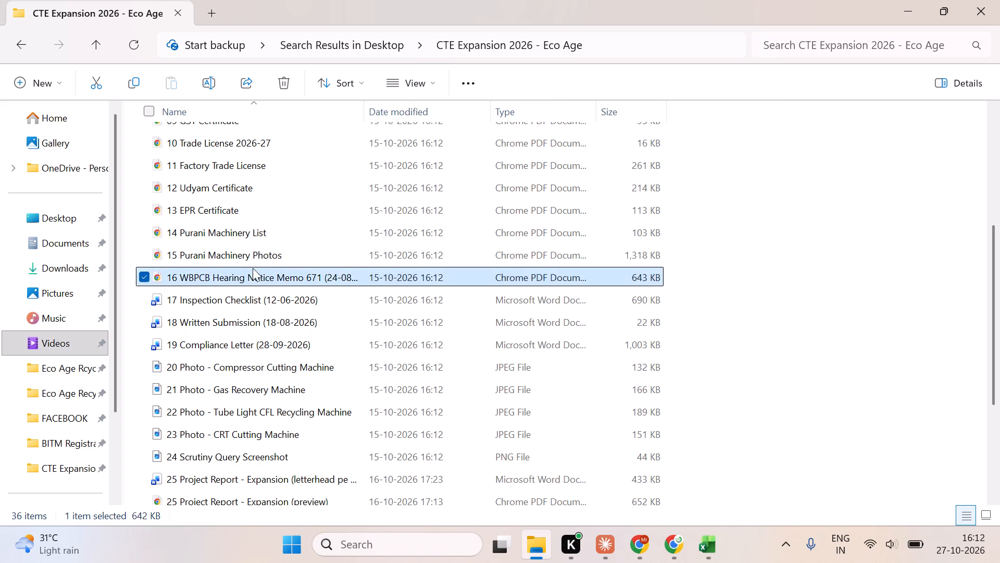
scroll(615, 406, "down", 4)
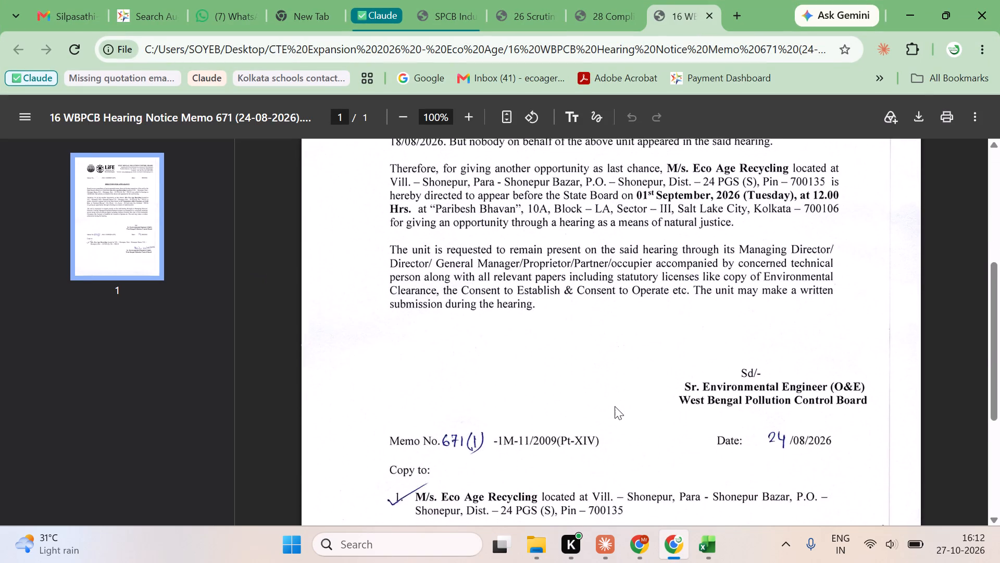
scroll(615, 406, "down", 2)
scroll(615, 406, "up", 4)
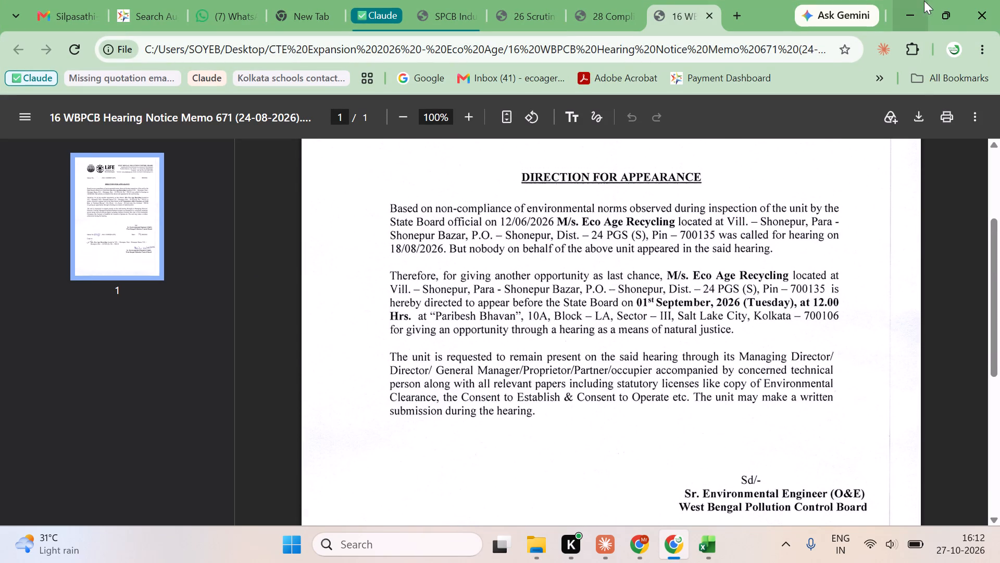
left_click(908, 1)
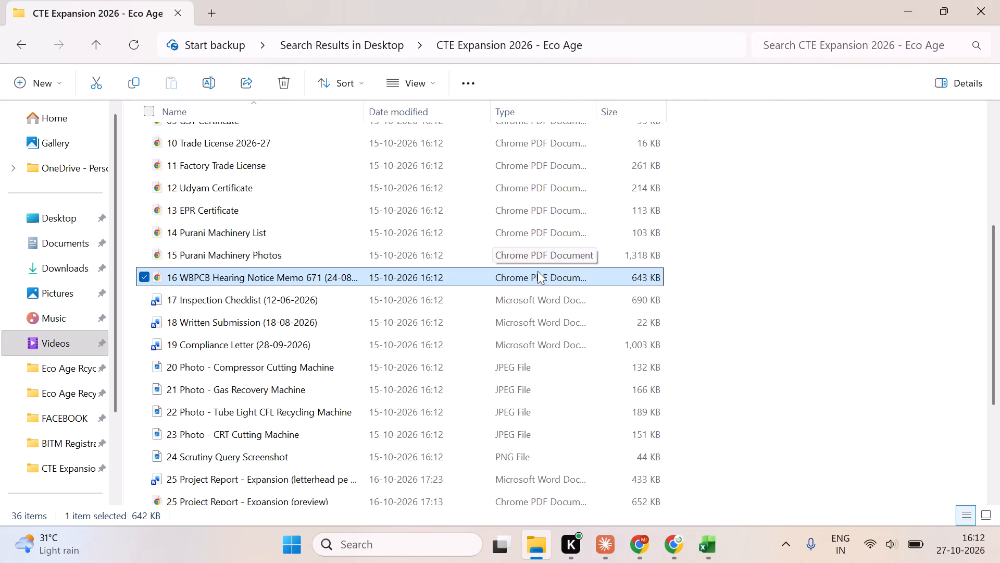
Open the Word document "17 Inspection Checklist (12-06-2026)", look through it and close it.
double_click(298, 297)
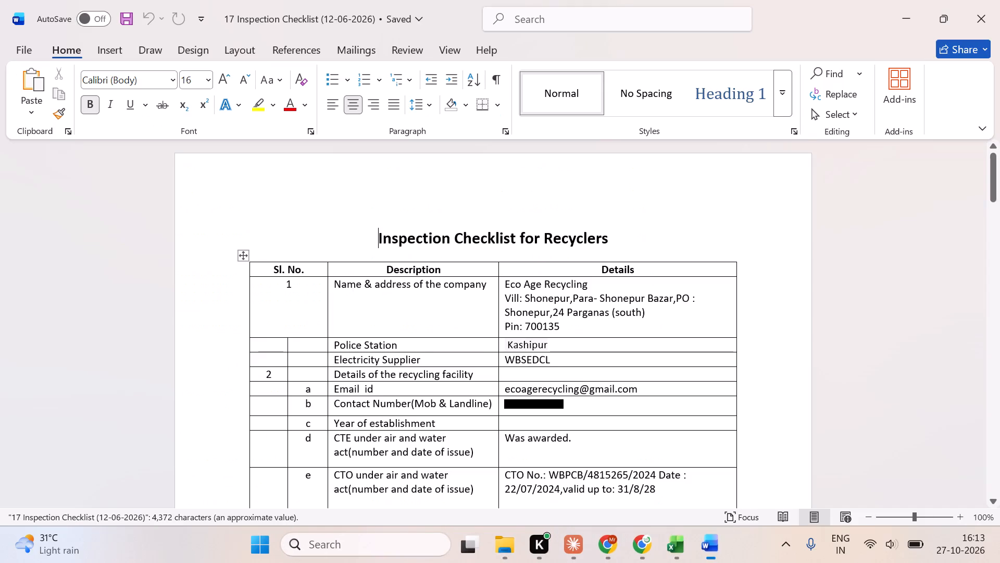
scroll(676, 357, "down", 11)
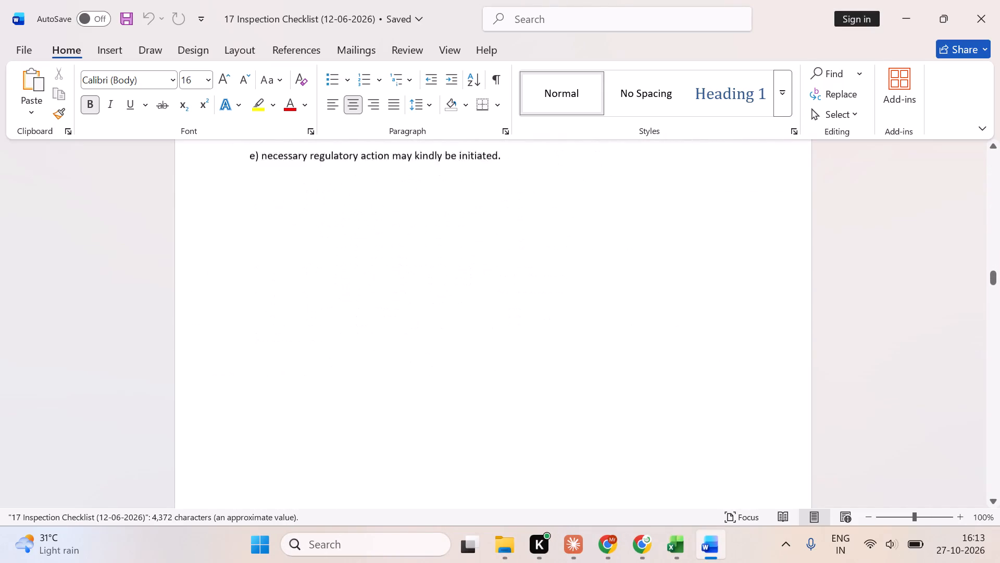
scroll(676, 357, "down", 2)
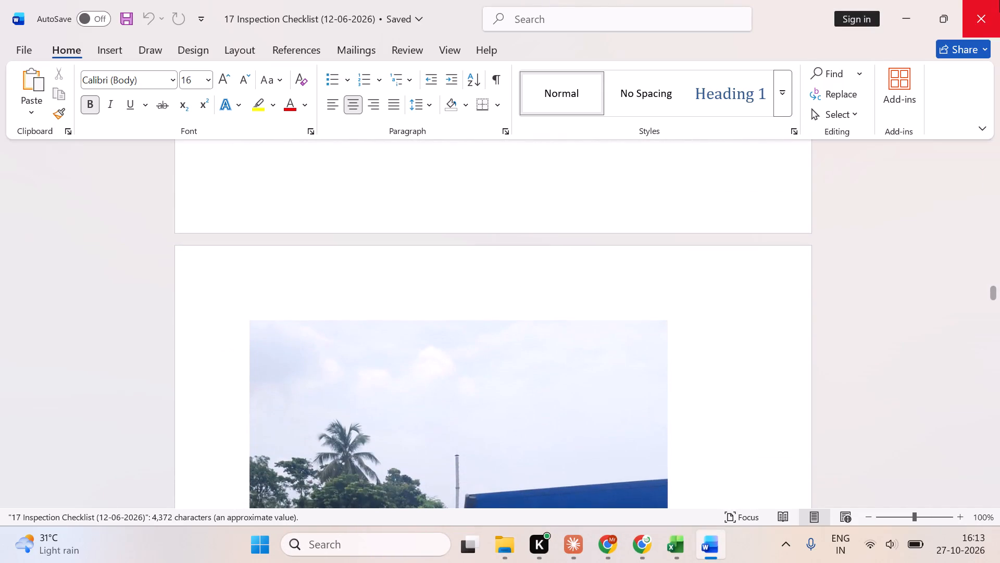
left_click(999, 0)
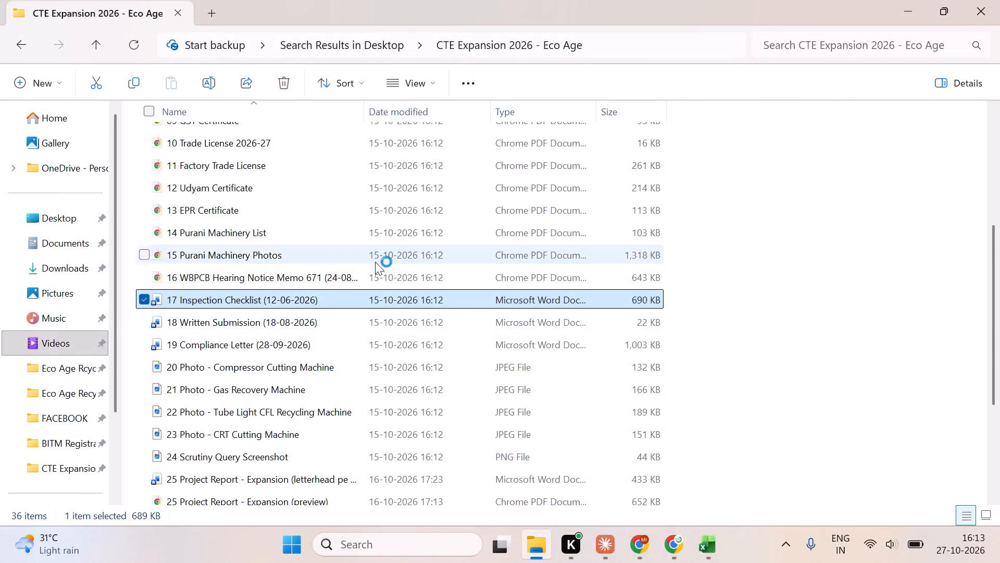
Open the Word document "18 Written Submission (18-08-2026)", review its point-wise replies through to the signature and close it.
double_click(236, 321)
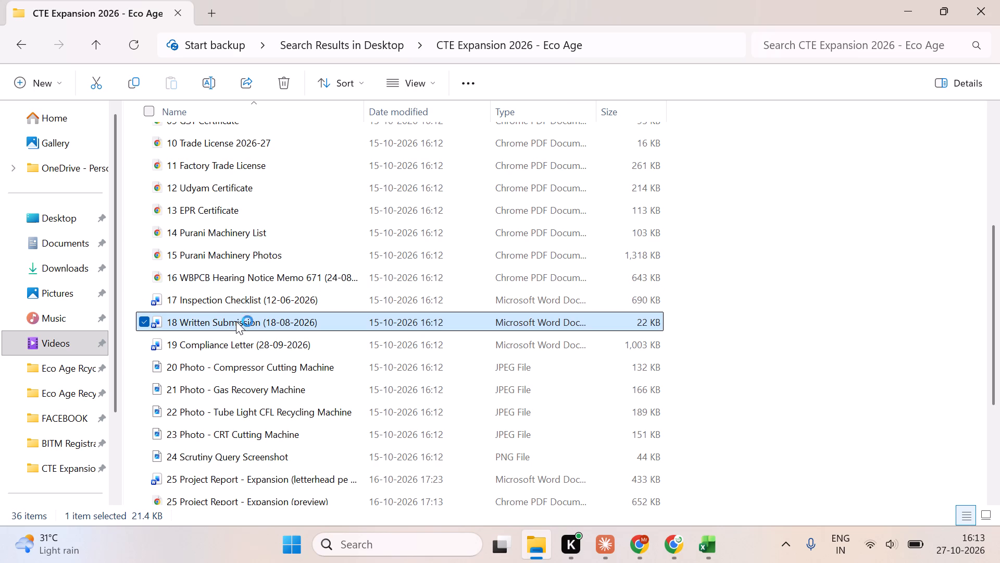
scroll(451, 356, "down", 4)
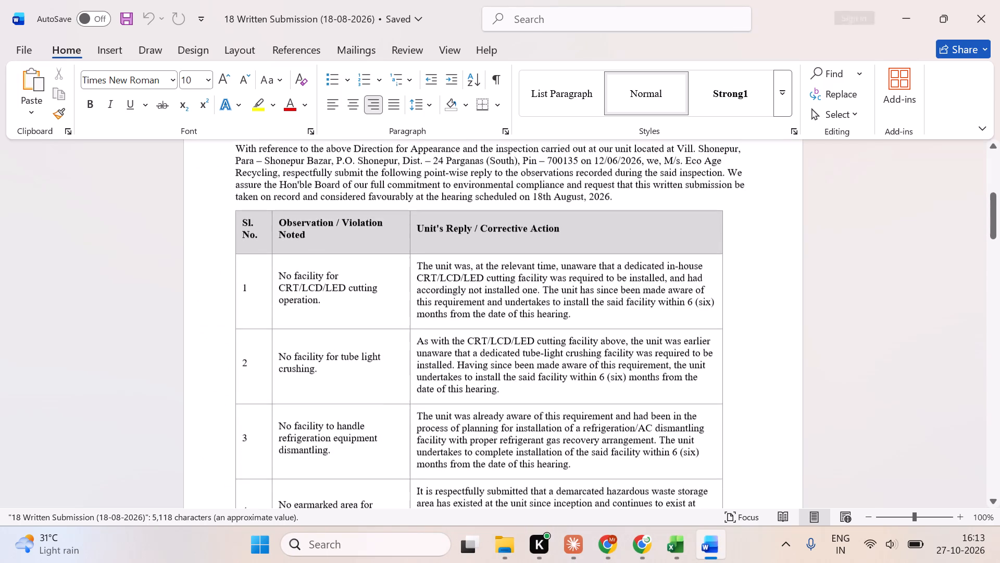
scroll(451, 356, "down", 9)
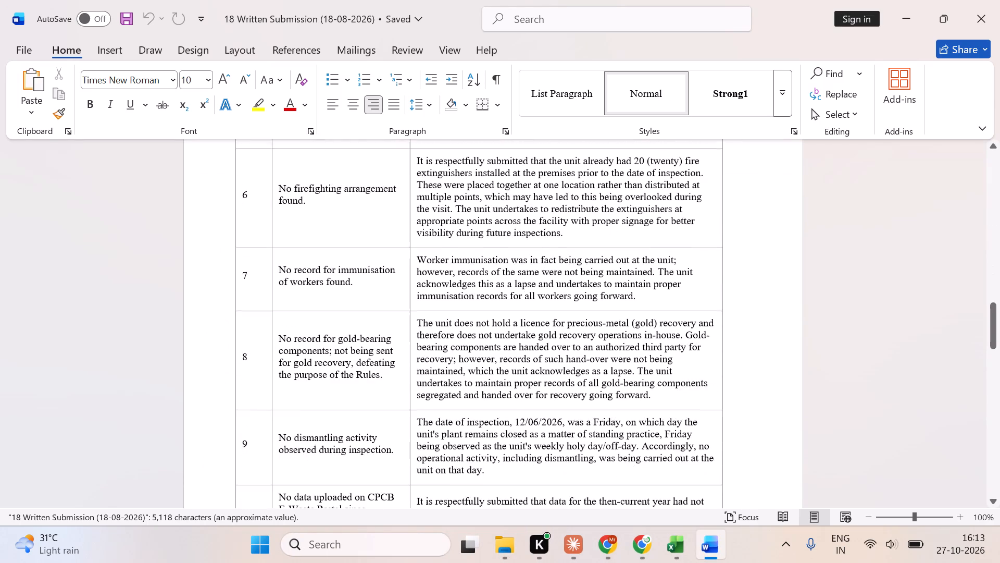
scroll(451, 356, "down", 6)
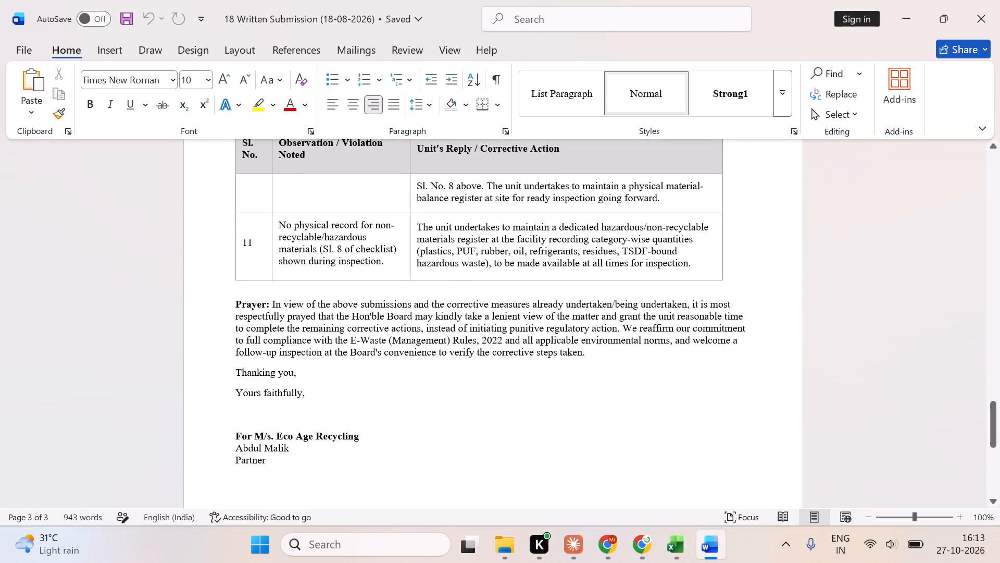
left_click(999, 0)
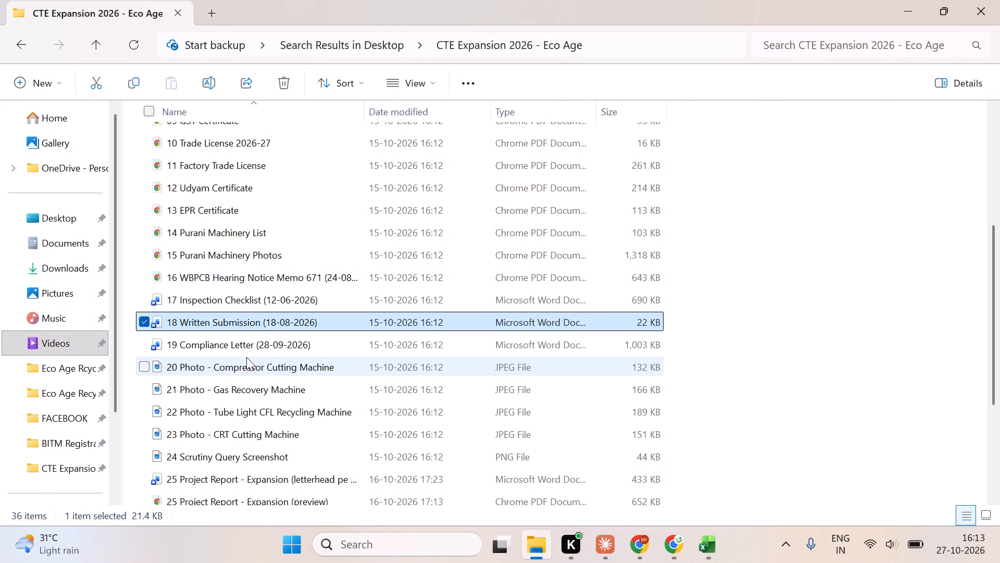
Open the Word document "19 Compliance Letter (28-09-2026)", review its text and annexed machine photographs, and close it.
double_click(255, 345)
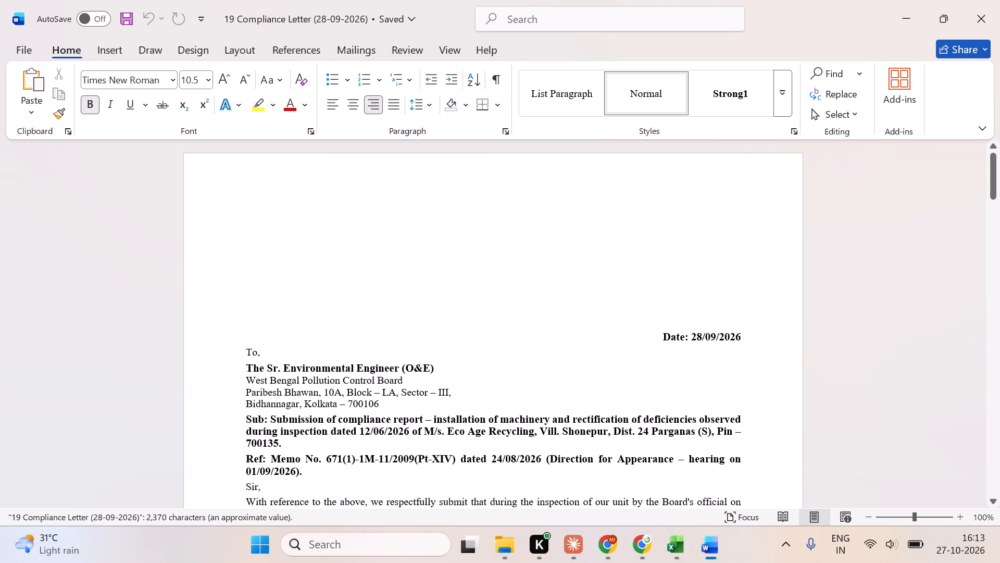
scroll(510, 397, "down", 2)
scroll(510, 397, "up", 1)
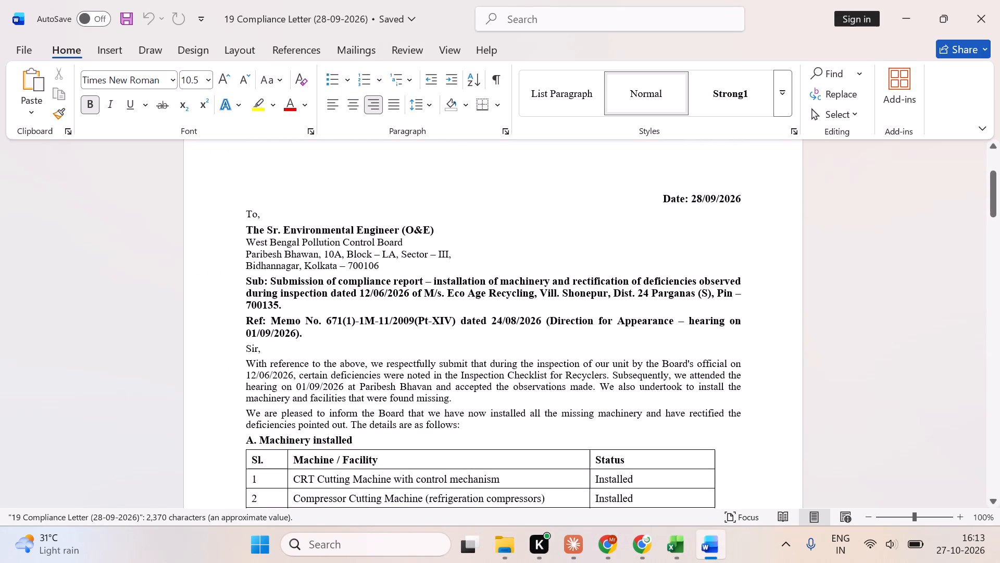
scroll(581, 479, "down", 2)
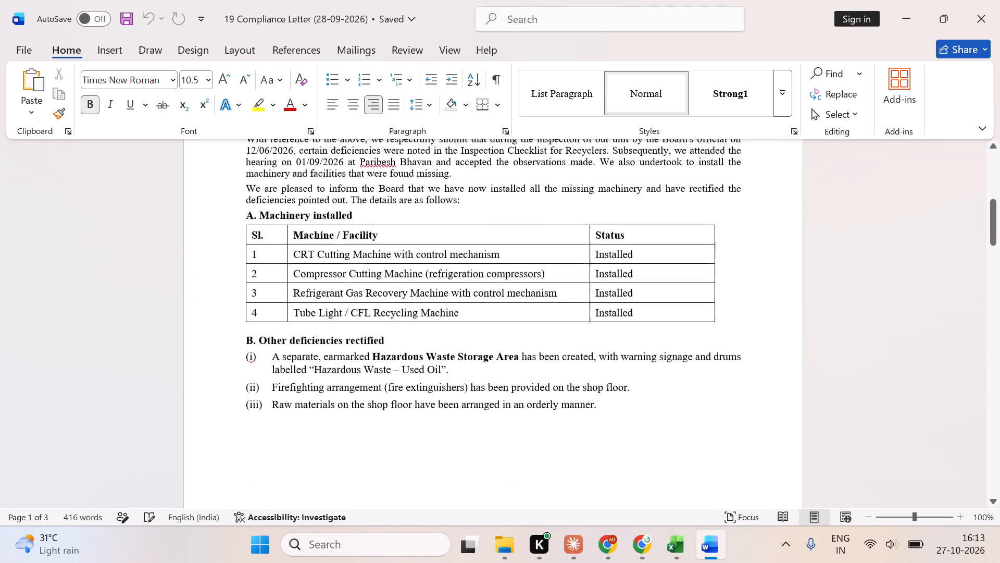
scroll(644, 345, "down", 6)
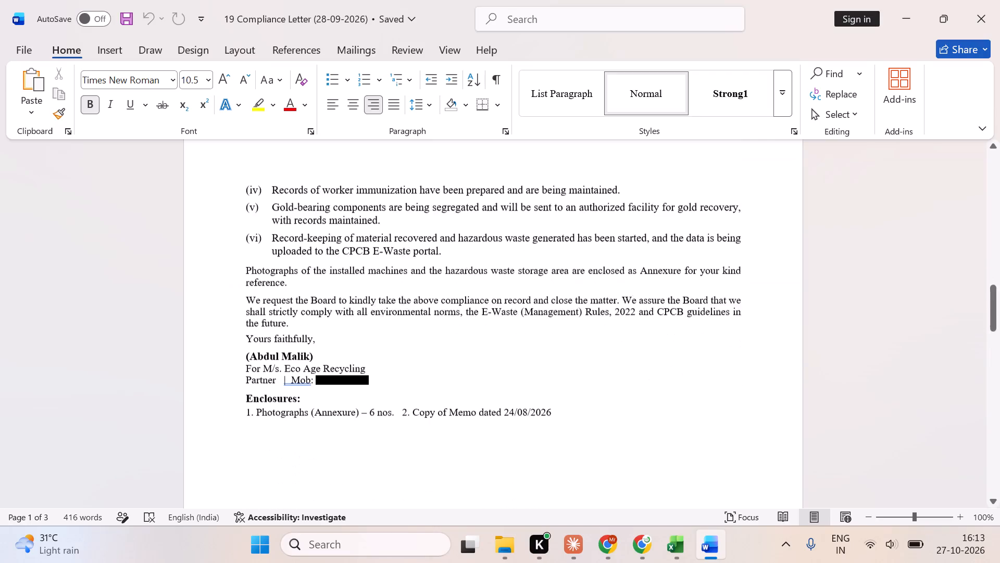
scroll(644, 345, "down", 5)
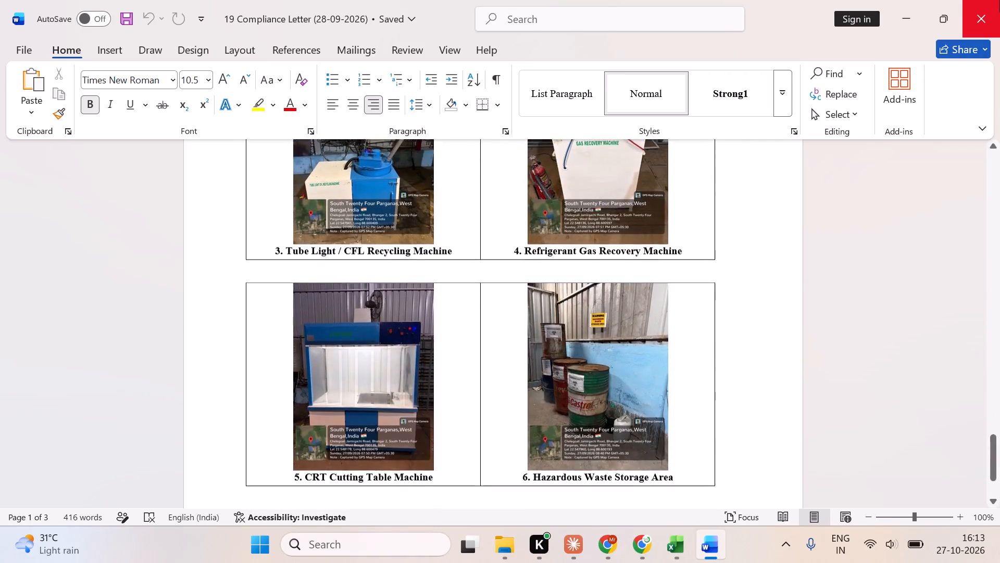
scroll(616, 390, "down", 5)
left_click(999, 0)
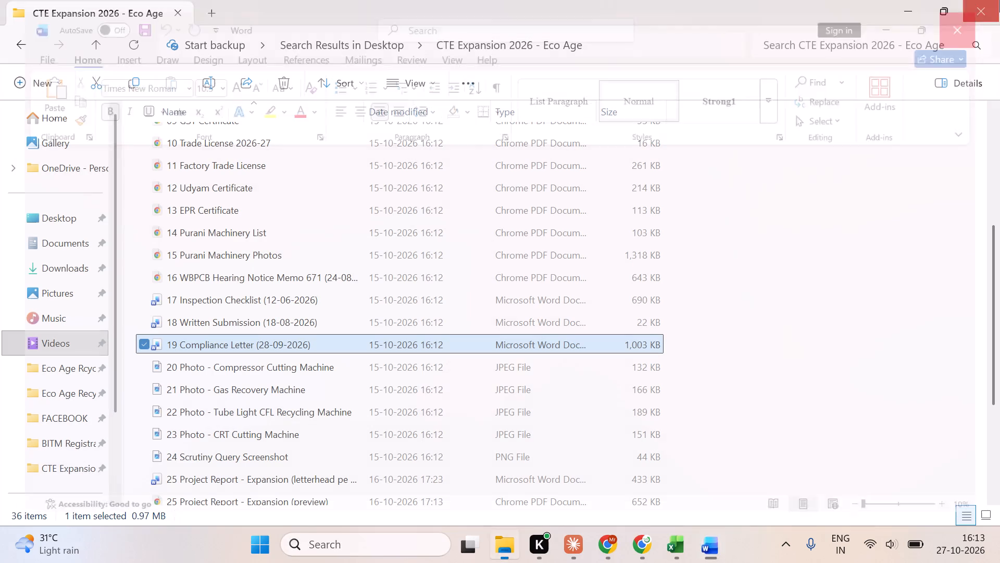
Reopen the PDF "28 Compliance Letter 28-09-2026" and examine all its pages down to the photograph annexure.
scroll(226, 384, "down", 1)
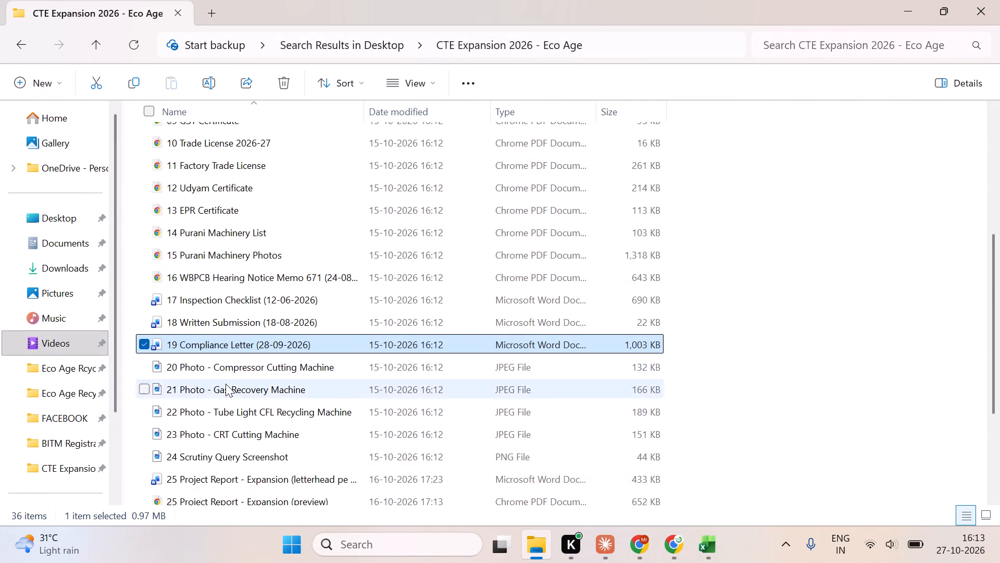
scroll(226, 384, "down", 3)
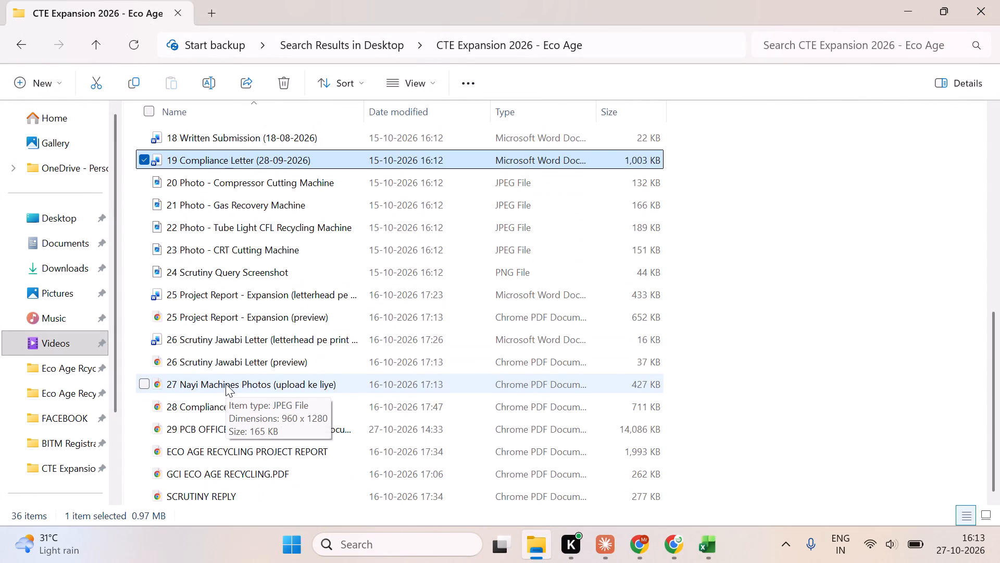
scroll(226, 384, "down", 1)
double_click(326, 406)
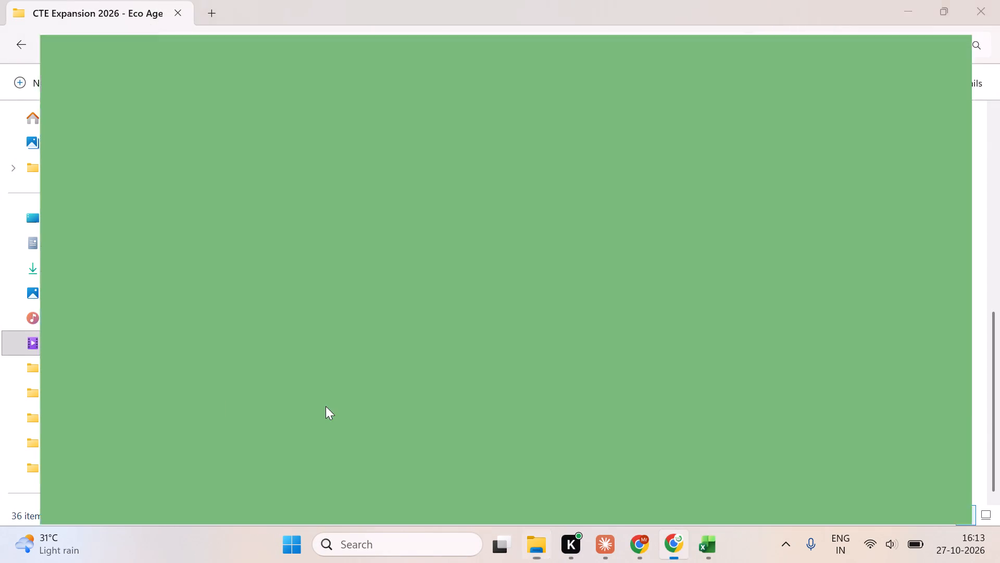
scroll(572, 414, "down", 11)
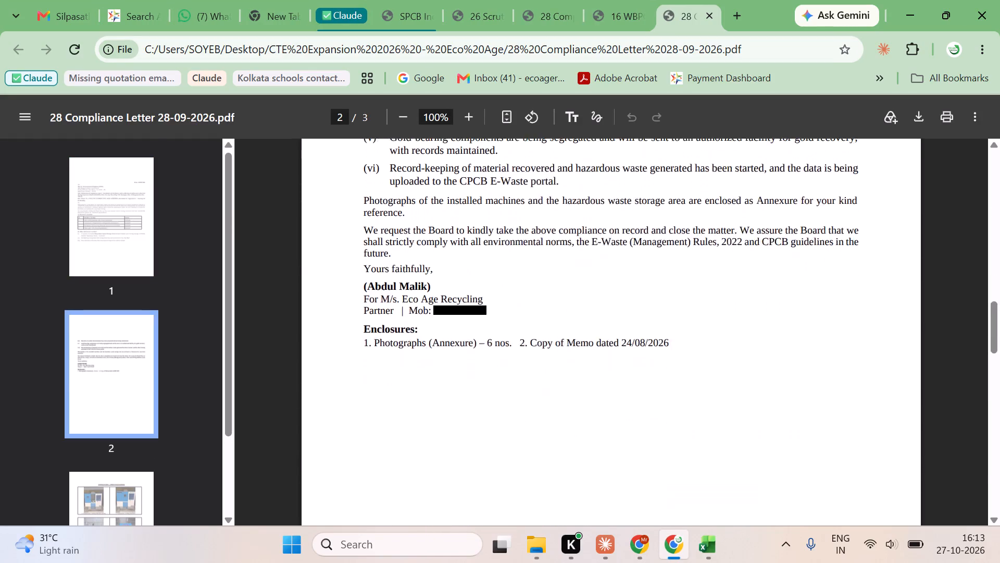
scroll(572, 414, "down", 8)
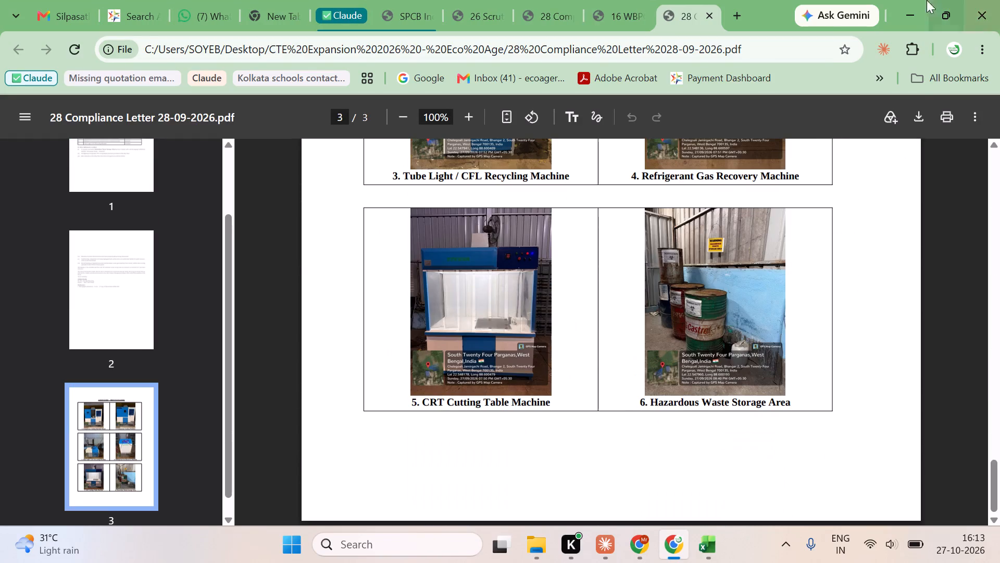
In the other Chrome profile, search Google for "word to pdf" and open iLovePDF's Word to PDF converter.
left_click(922, 0)
scroll(346, 421, "down", 2)
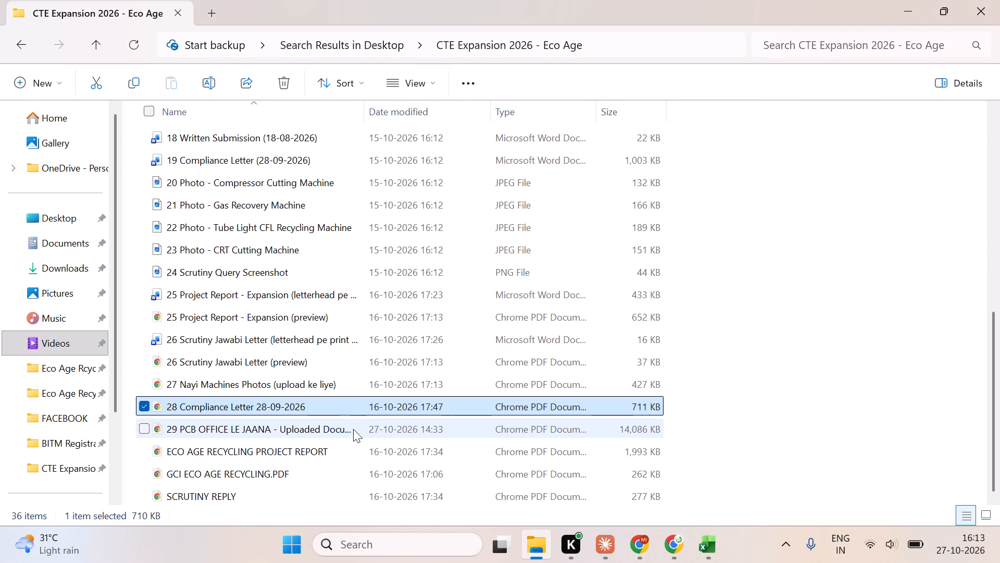
left_click(638, 540)
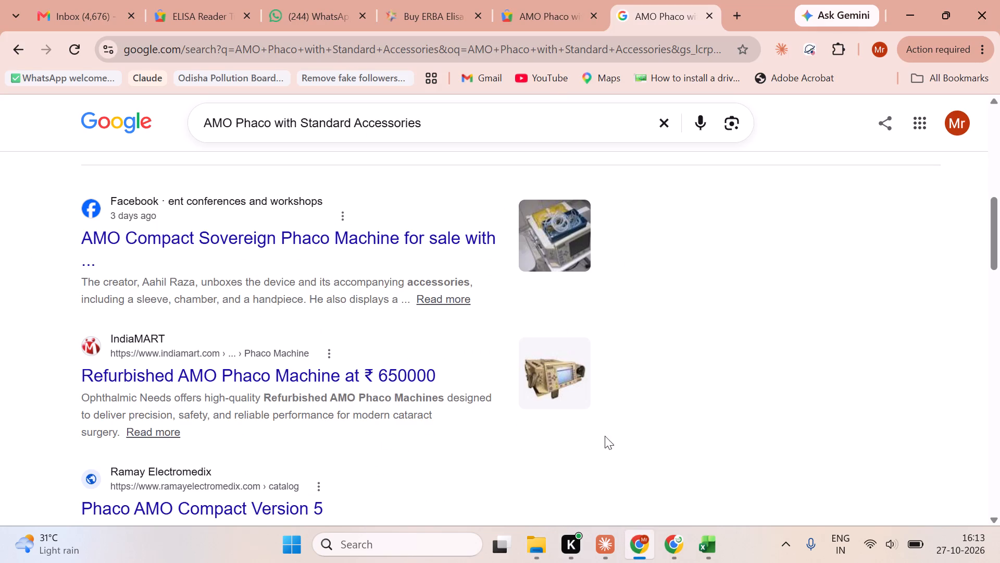
left_click(732, 5)
type("wor")
key("Down")
key("Down")
key("Return")
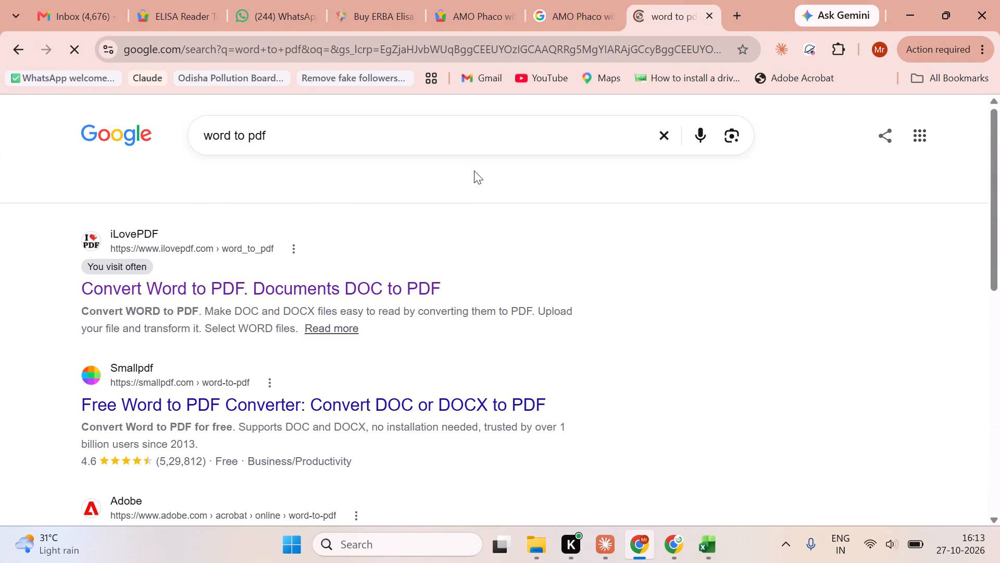
left_click(239, 283)
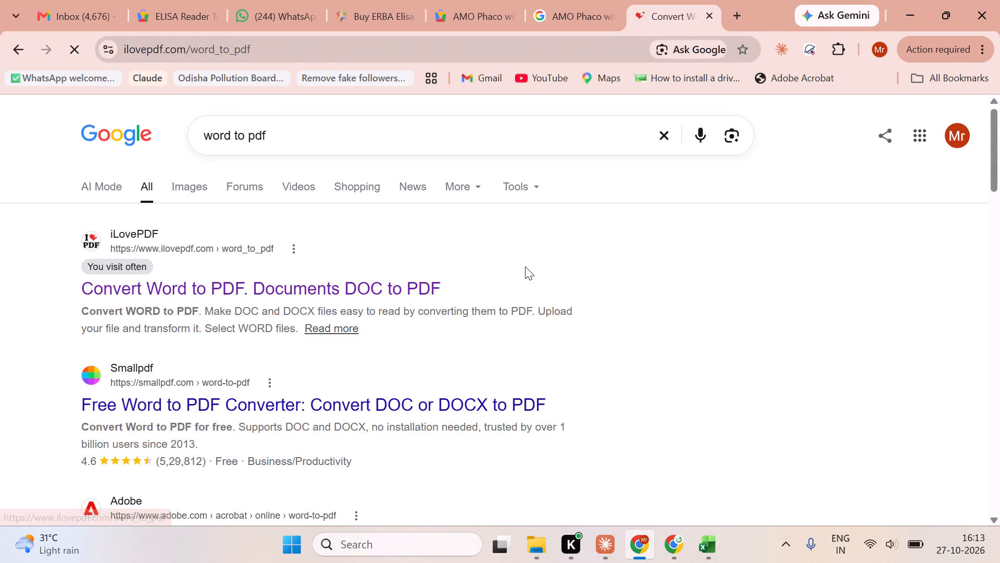
Convert the Word file "19 Compliance Letter (28-09-2026)" from the desktop folder "CTE Expansion 2026 - Eco Age" to PDF and download it.
left_click(484, 278)
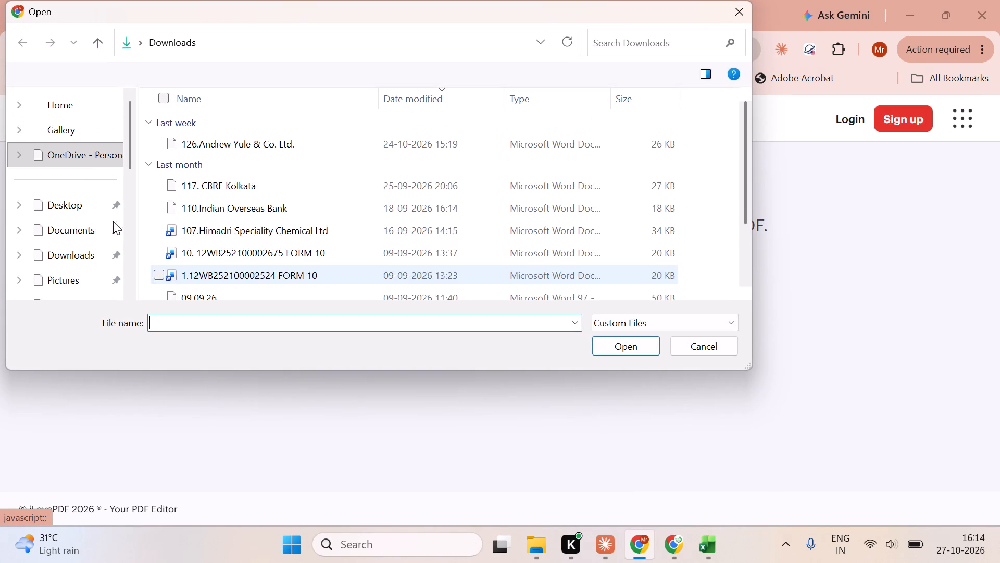
left_click(90, 239)
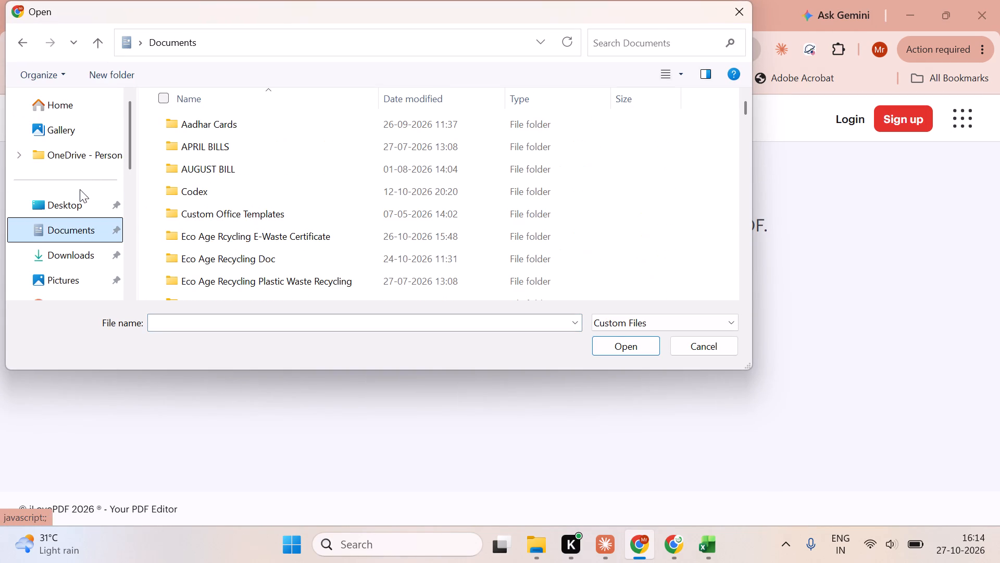
left_click(70, 209)
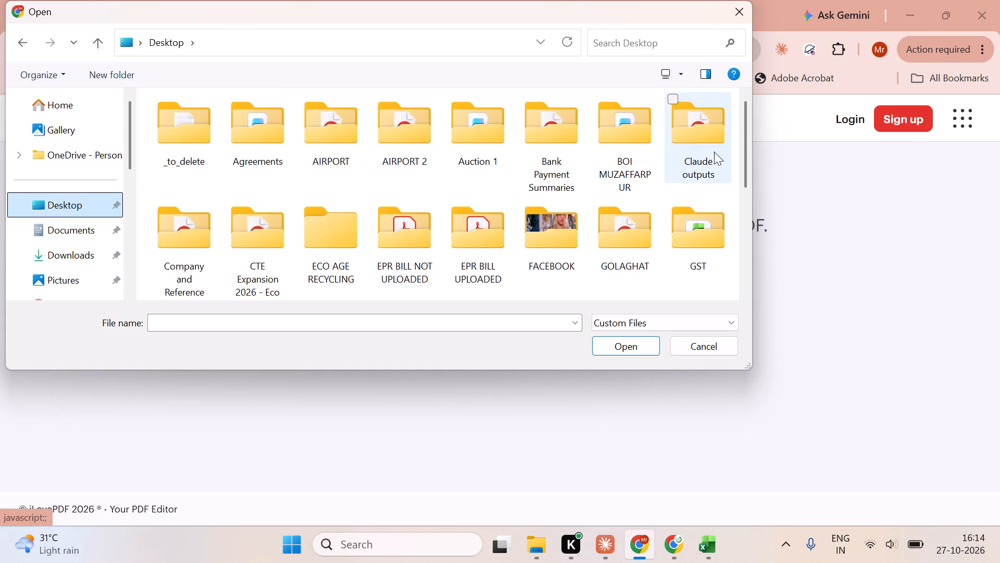
scroll(591, 250, "down", 1)
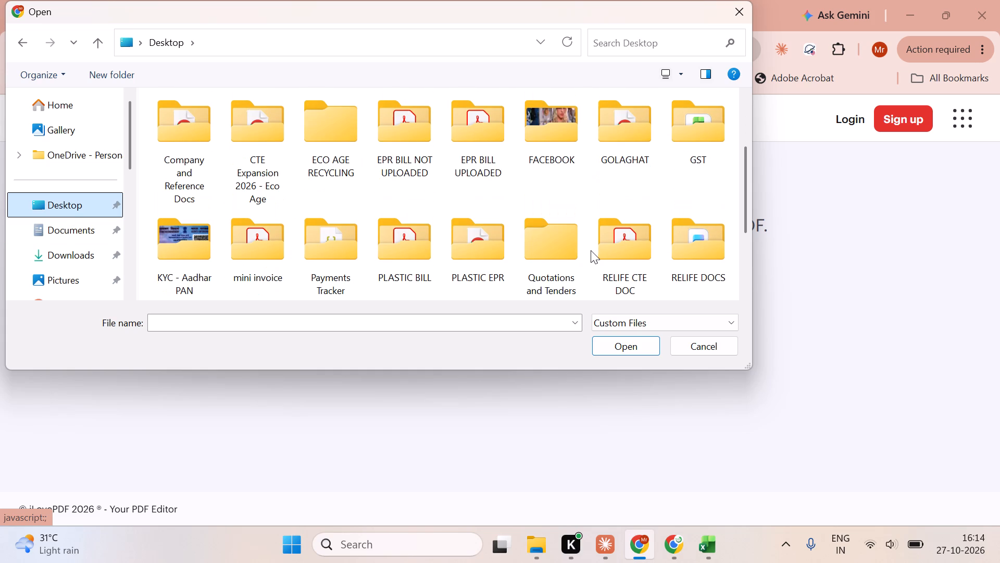
left_click(259, 148)
key("Return")
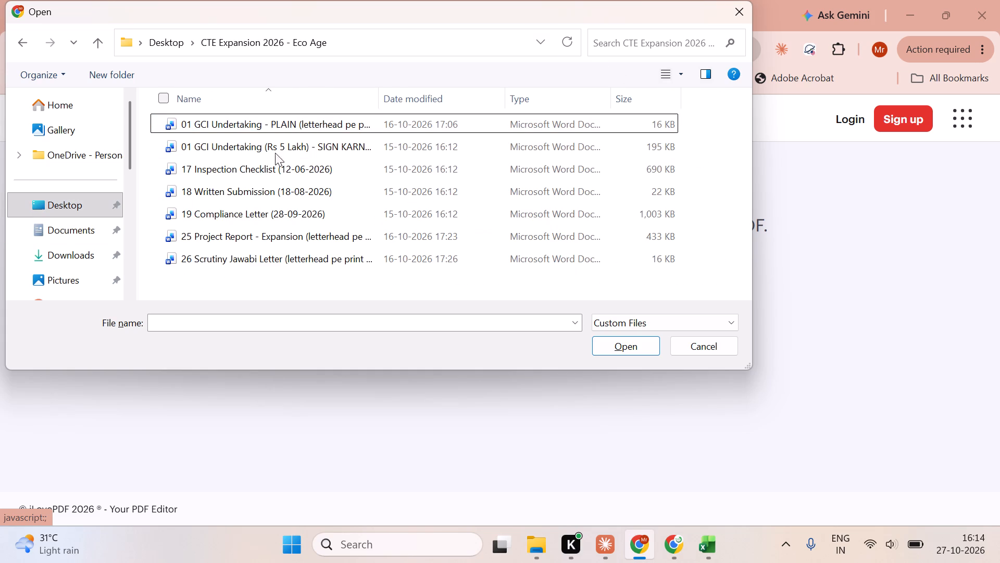
left_click(268, 204)
key("Return")
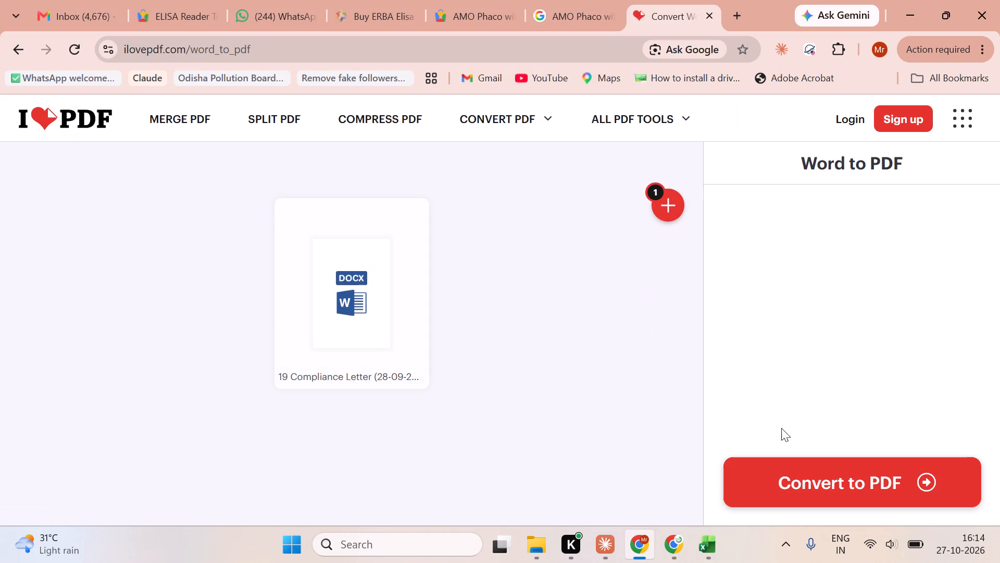
left_click(781, 462)
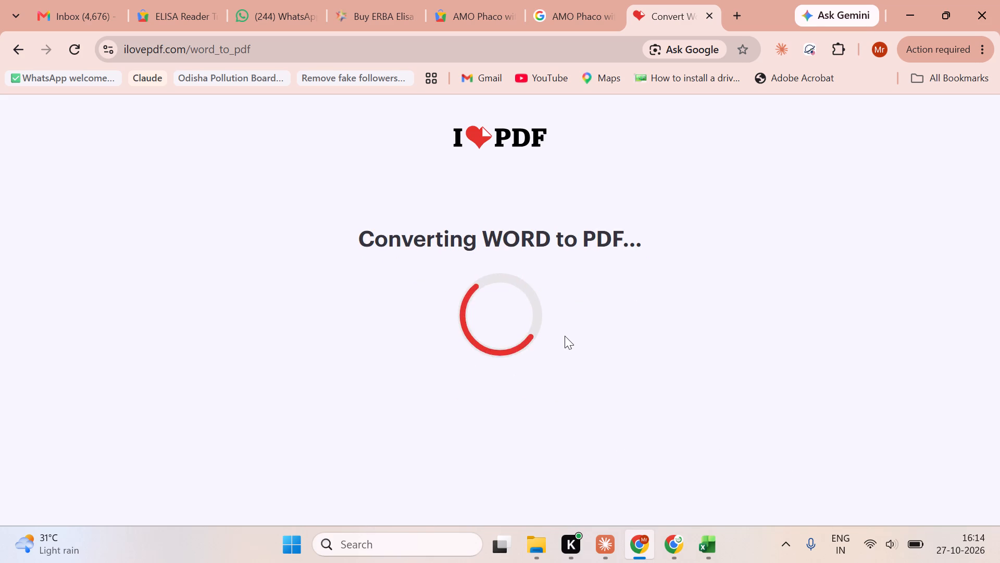
left_click(507, 264)
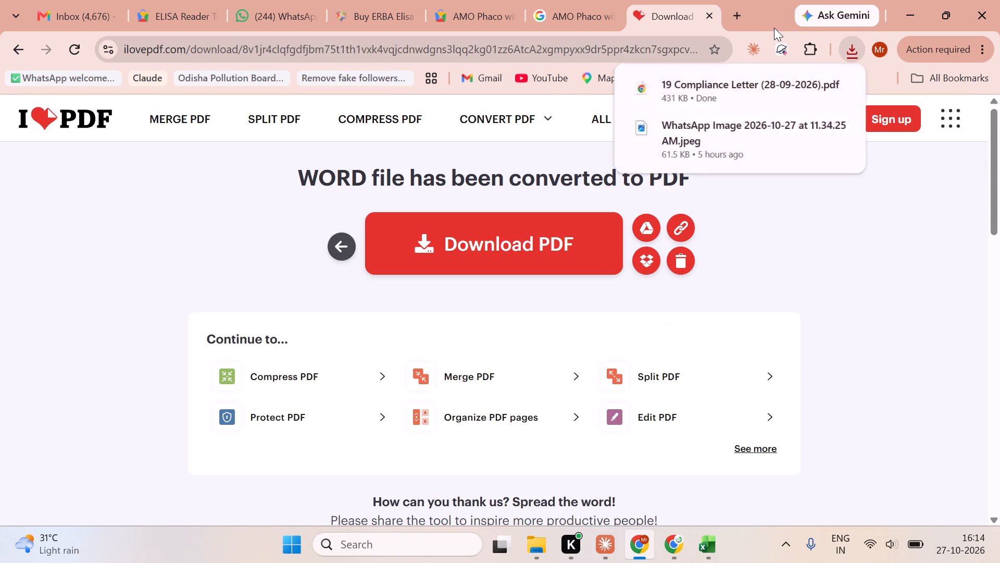
Search Google for "pdf to jpg" in a new tab and open iLovePDF's PDF to JPG converter.
left_click(742, 18)
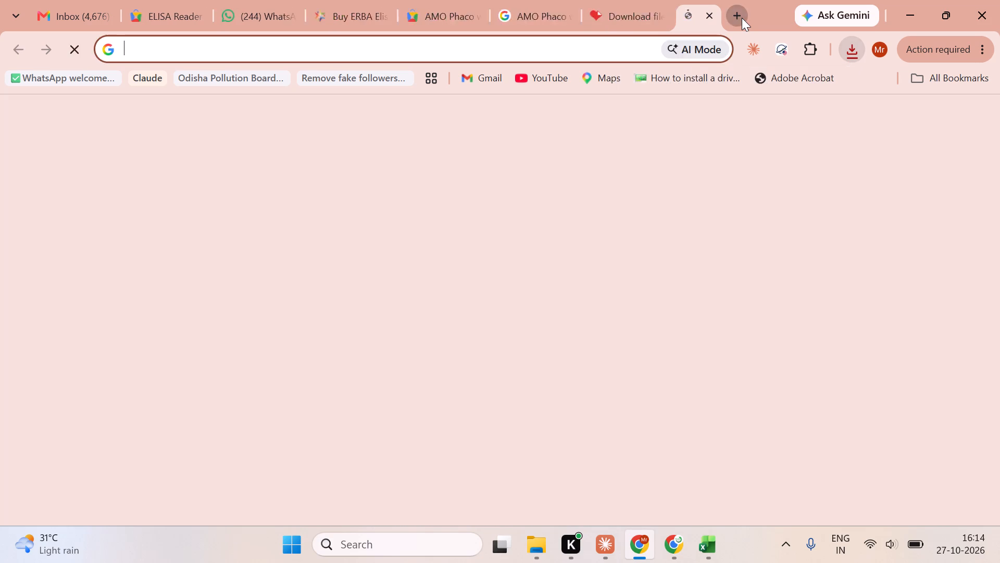
type("pdf")
key("space")
key("Down")
key("Return")
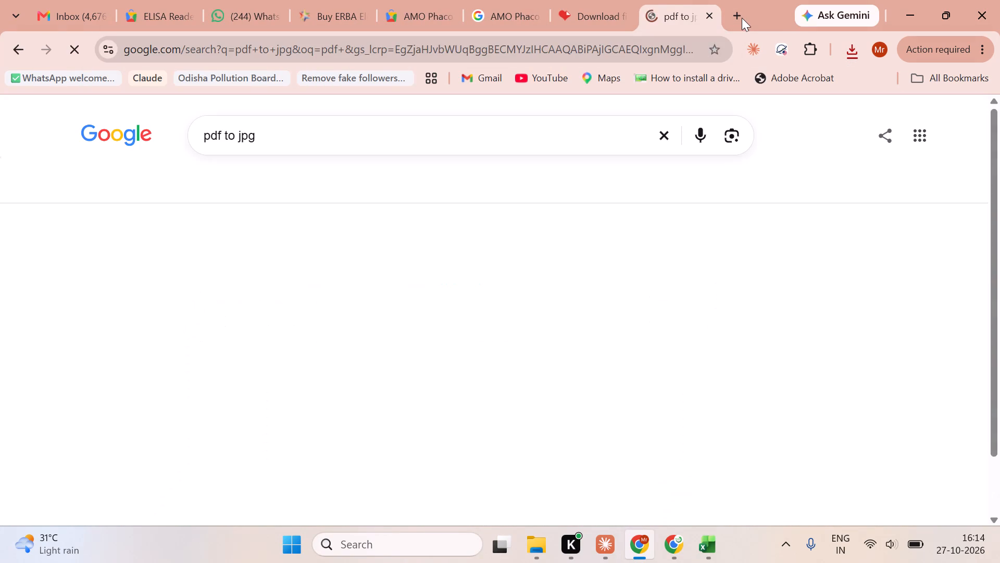
left_click(282, 288)
left_click(484, 286)
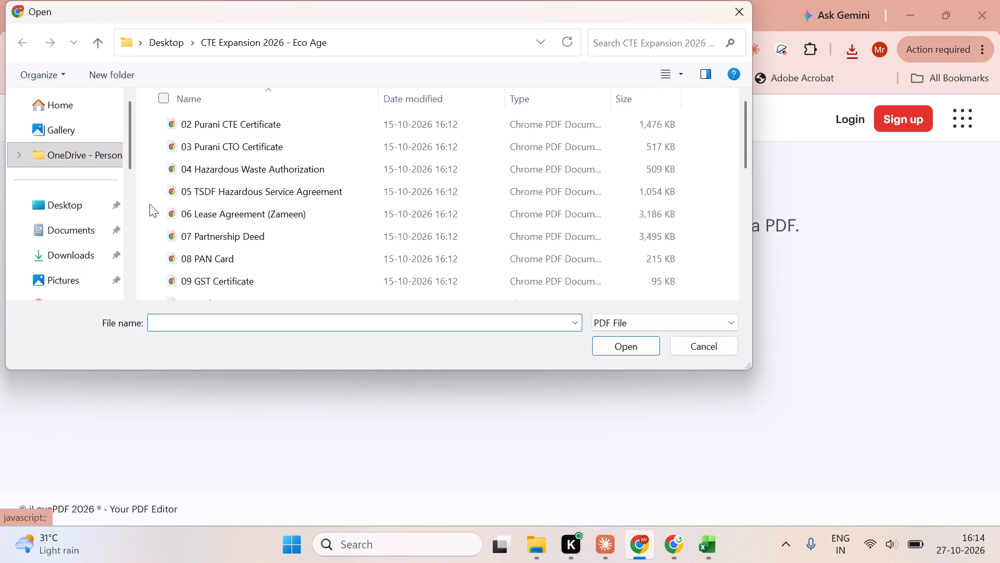
left_click(83, 258)
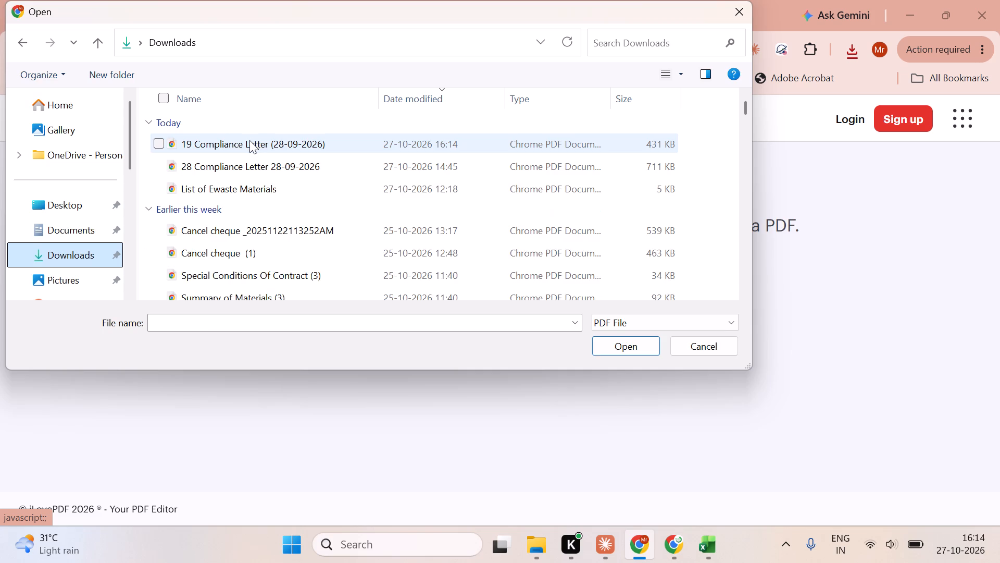
left_click(249, 140)
key("Return")
scroll(905, 374, "down", 3)
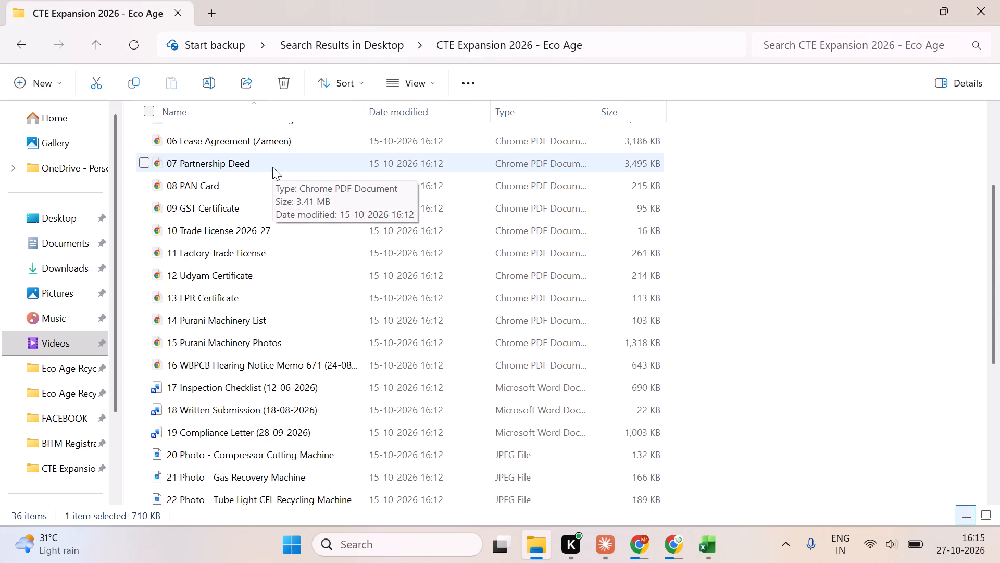
double_click(245, 297)
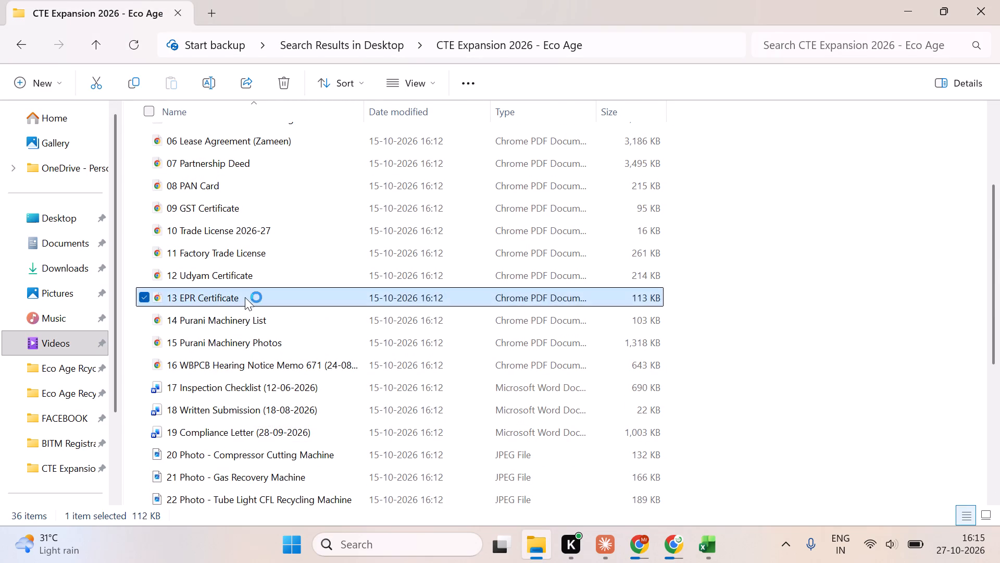
left_click(908, 0)
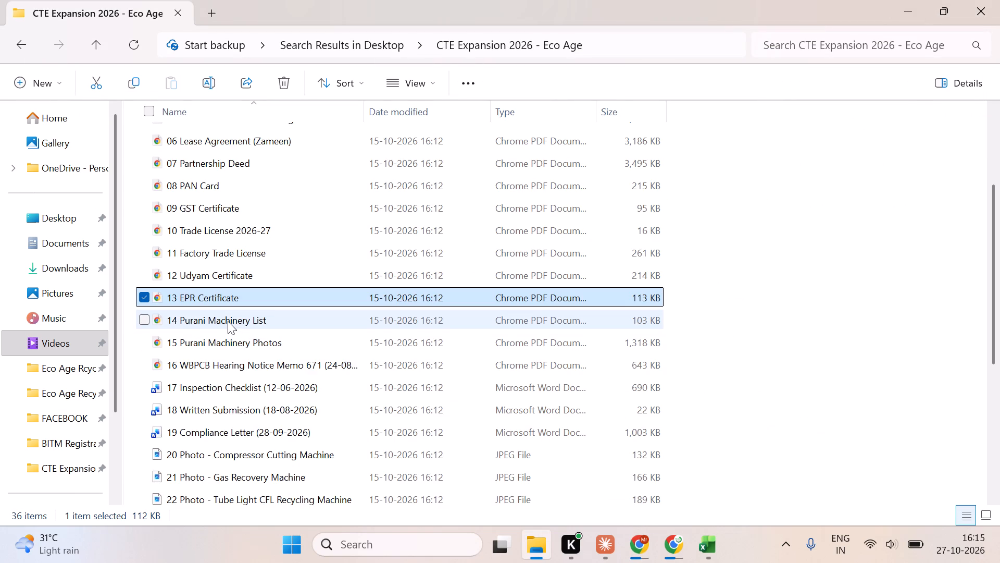
double_click(242, 338)
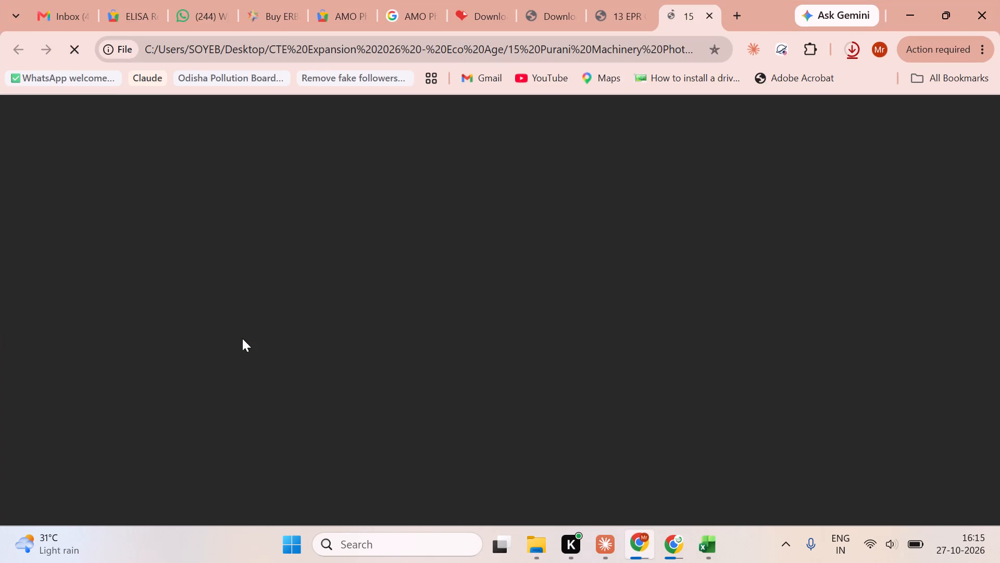
scroll(619, 405, "down", 20)
scroll(619, 405, "down", 8)
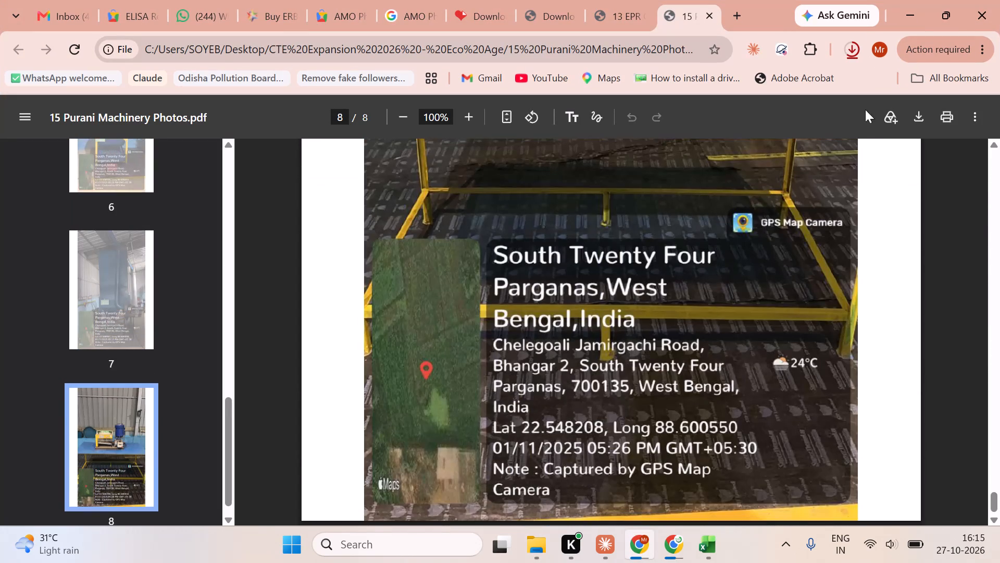
left_click(907, 0)
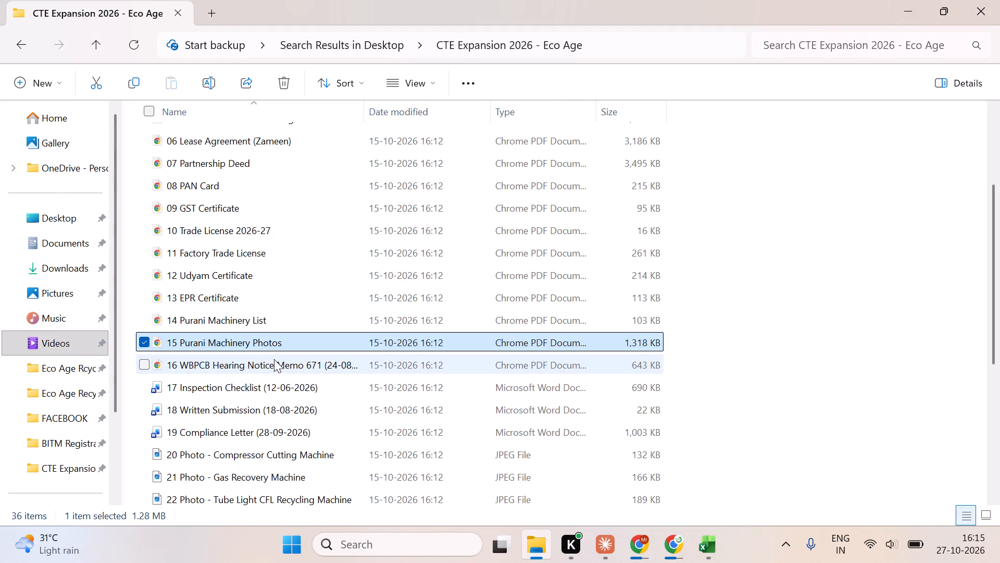
double_click(272, 362)
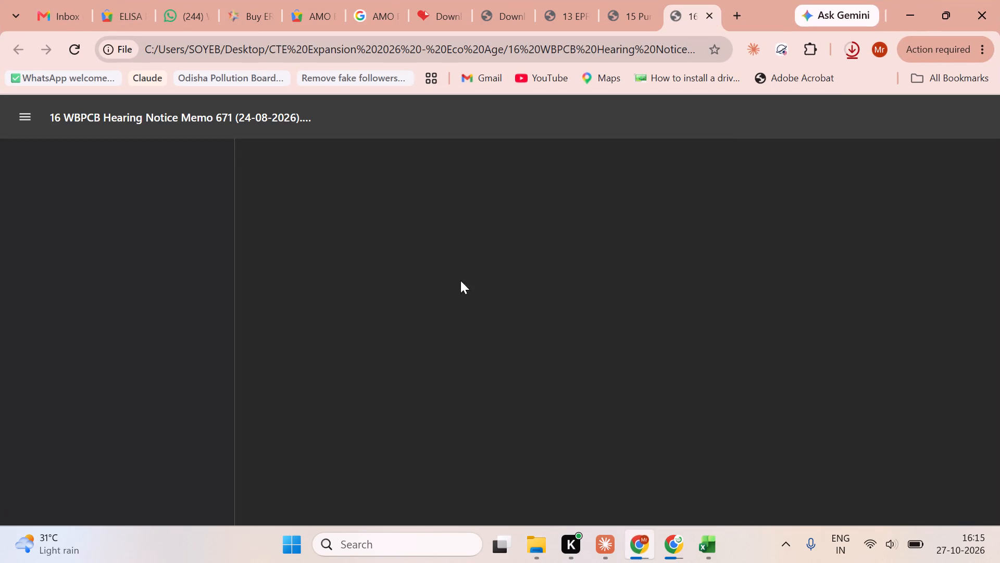
left_click(916, 0)
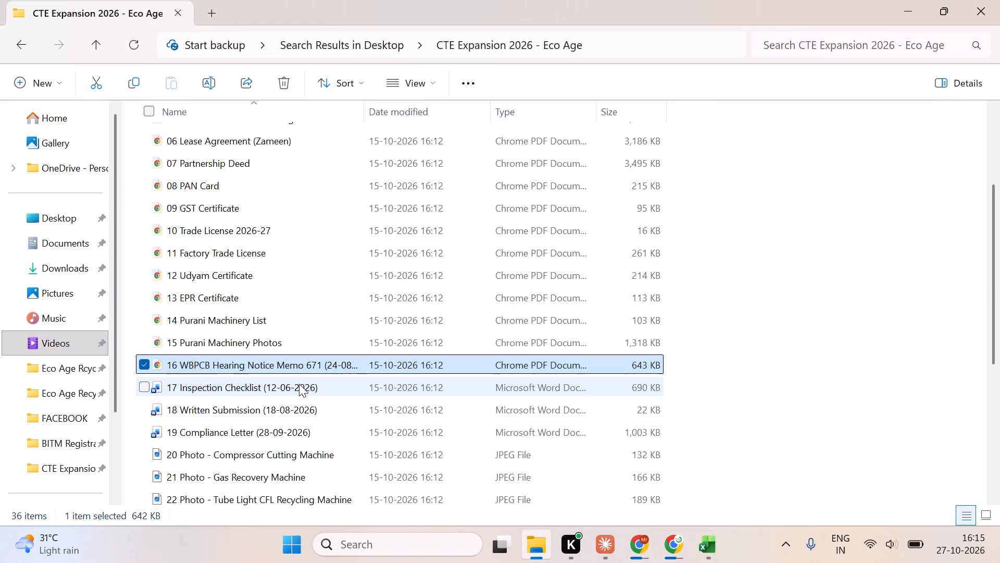
double_click(227, 412)
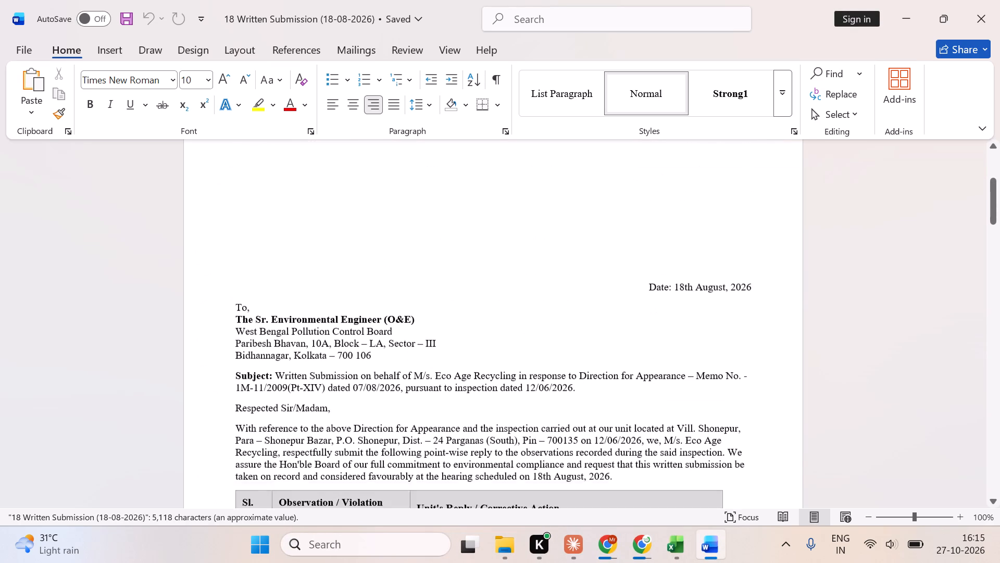
scroll(404, 432, "down", 15)
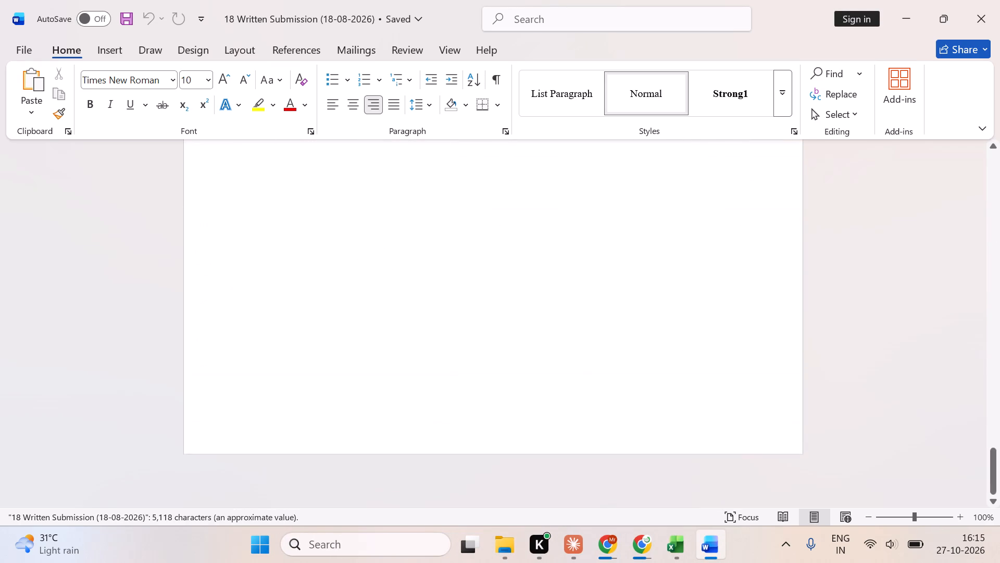
left_click(999, 0)
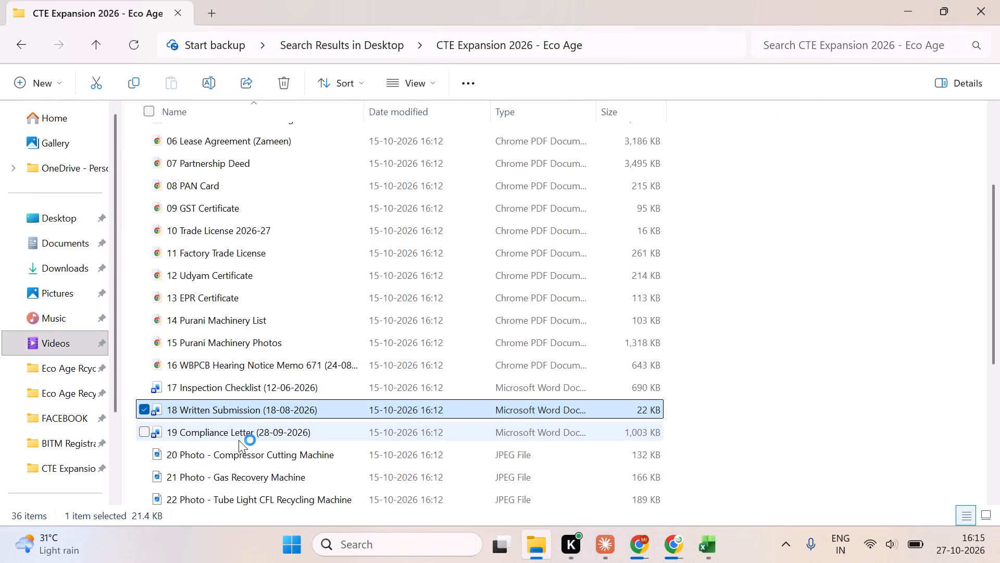
Open the PDF "26 Scrutiny Jawabi Letter (preview)" from the CTE Expansion folder and read it through to the signature block.
scroll(297, 468, "down", 2)
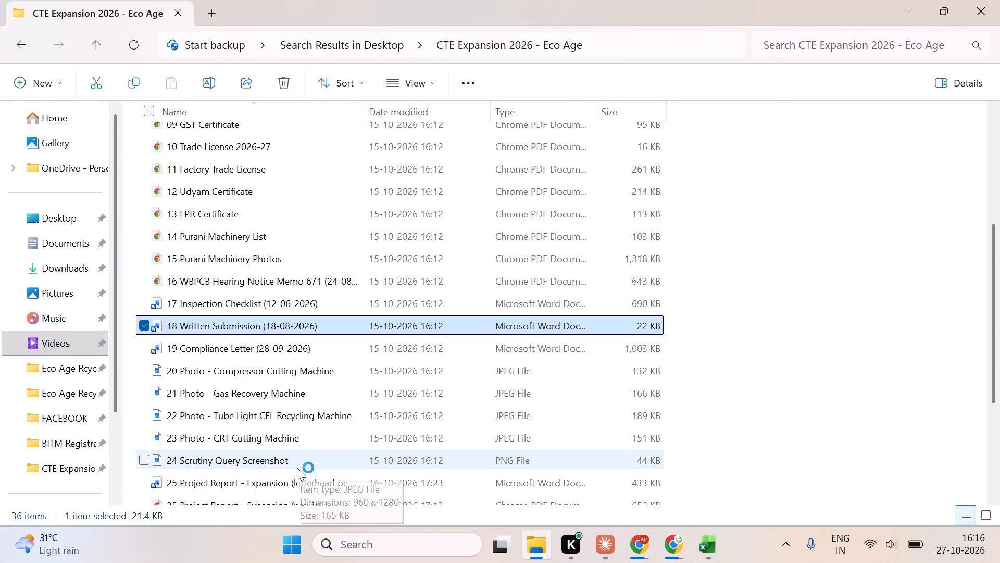
scroll(273, 457, "down", 1)
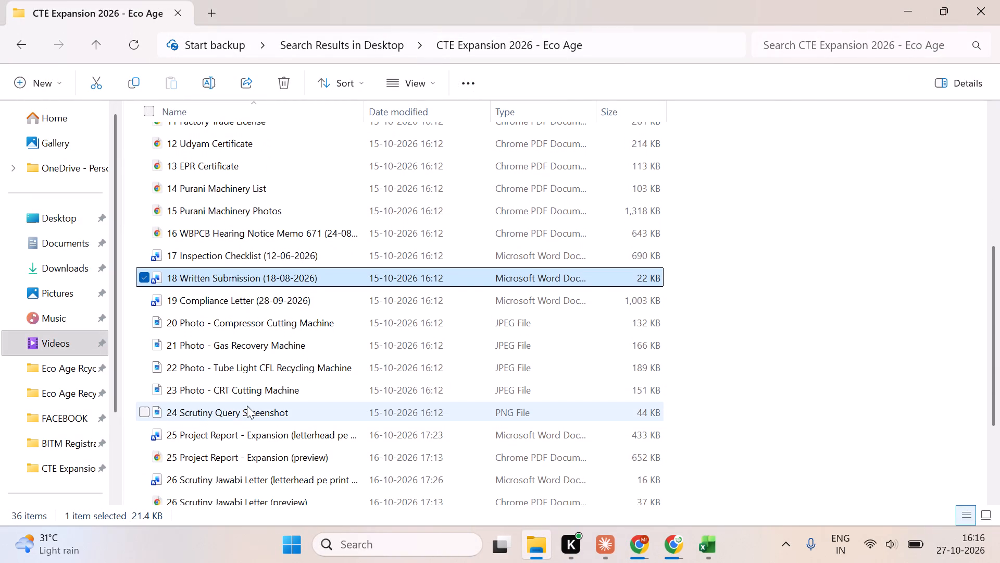
scroll(291, 435, "down", 1)
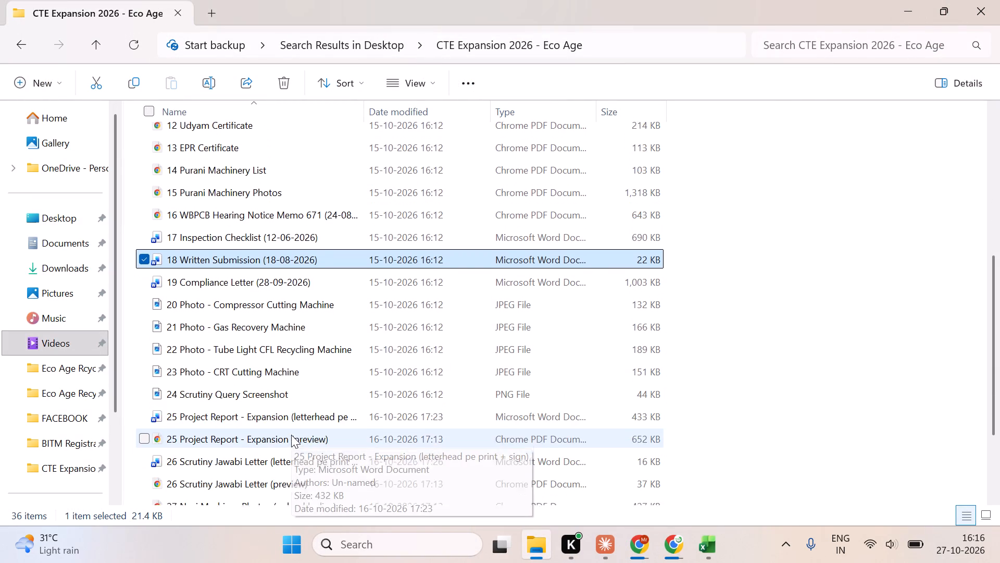
scroll(291, 435, "down", 1)
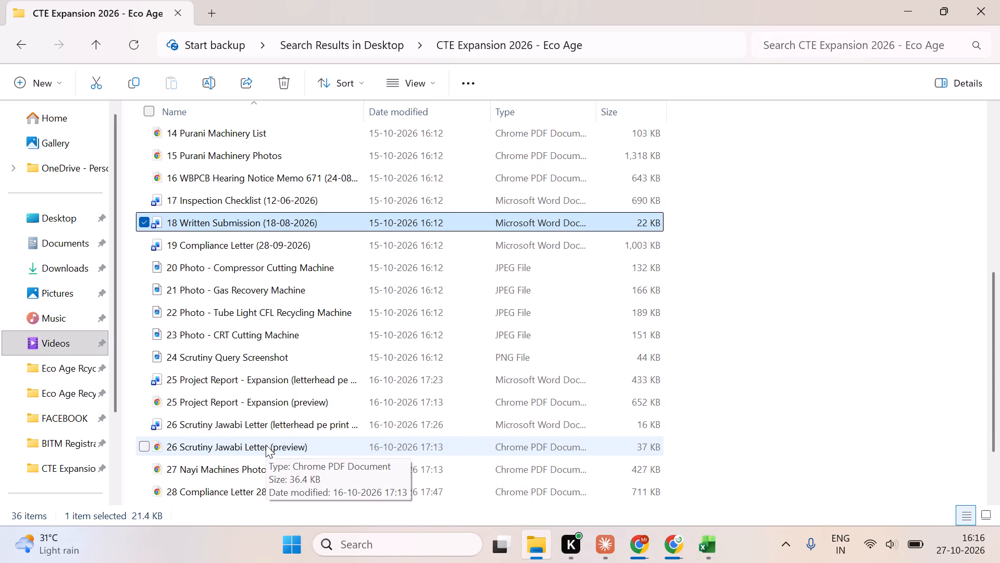
double_click(266, 445)
scroll(539, 406, "down", 5)
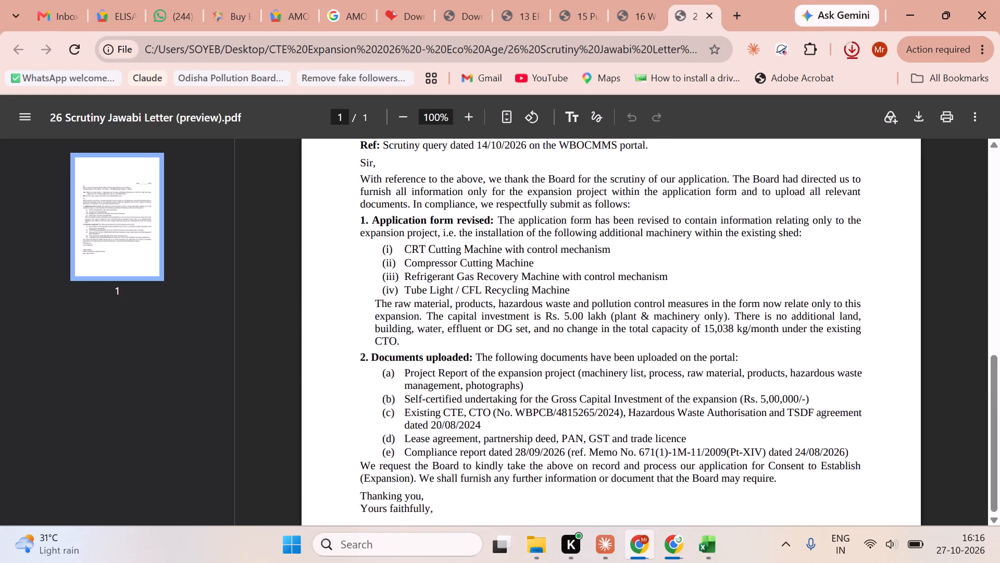
scroll(539, 406, "down", 4)
scroll(539, 406, "up", 2)
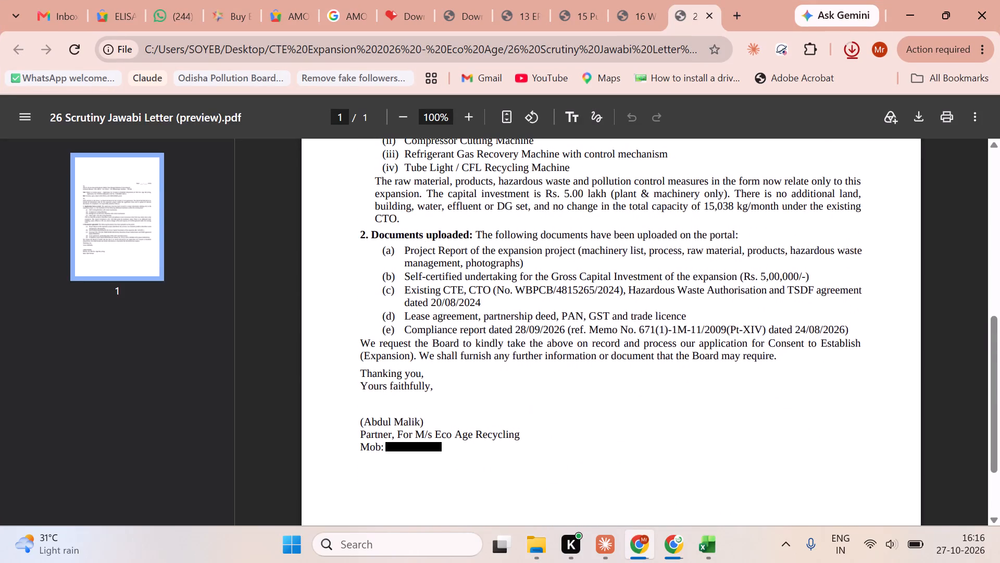
scroll(539, 406, "up", 1)
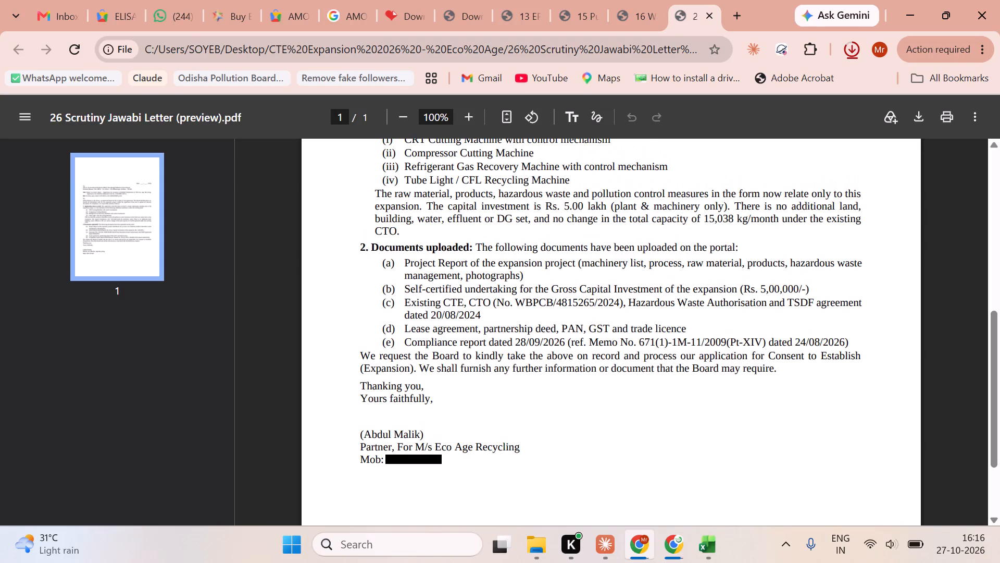
scroll(539, 406, "down", 4)
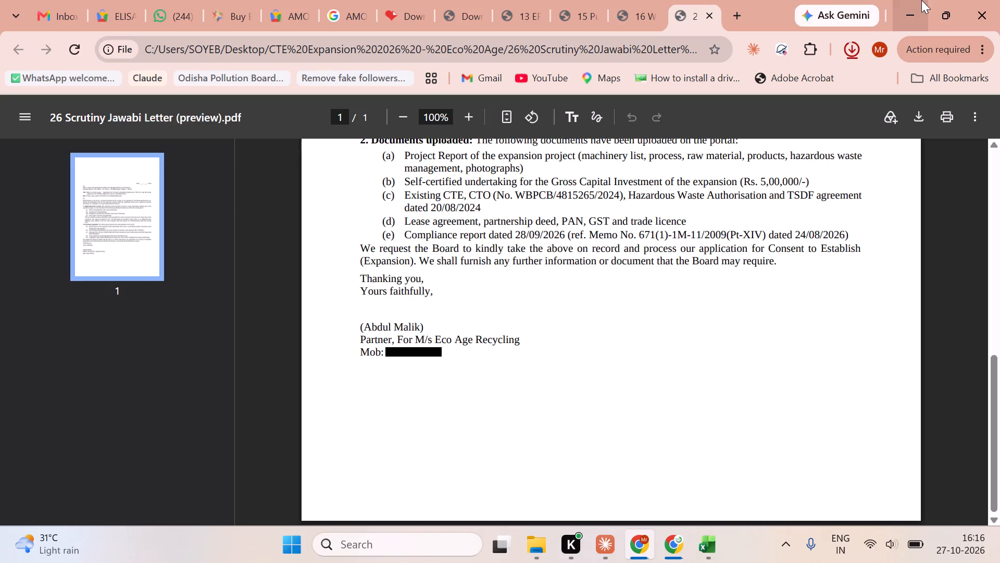
Search Google for "pdf to jpg" in a new tab.
left_click(738, 6)
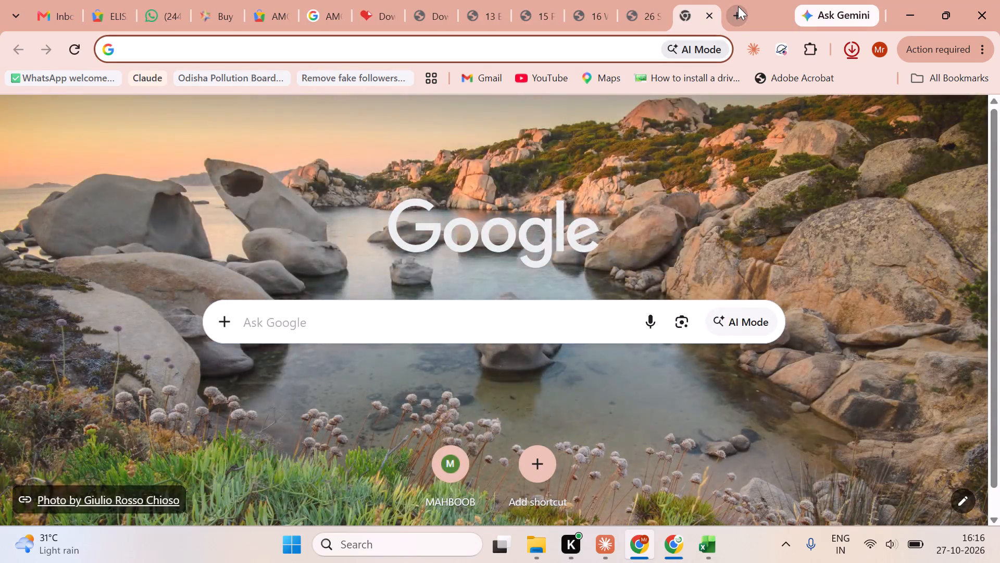
type("pdf")
key("space")
key("Return")
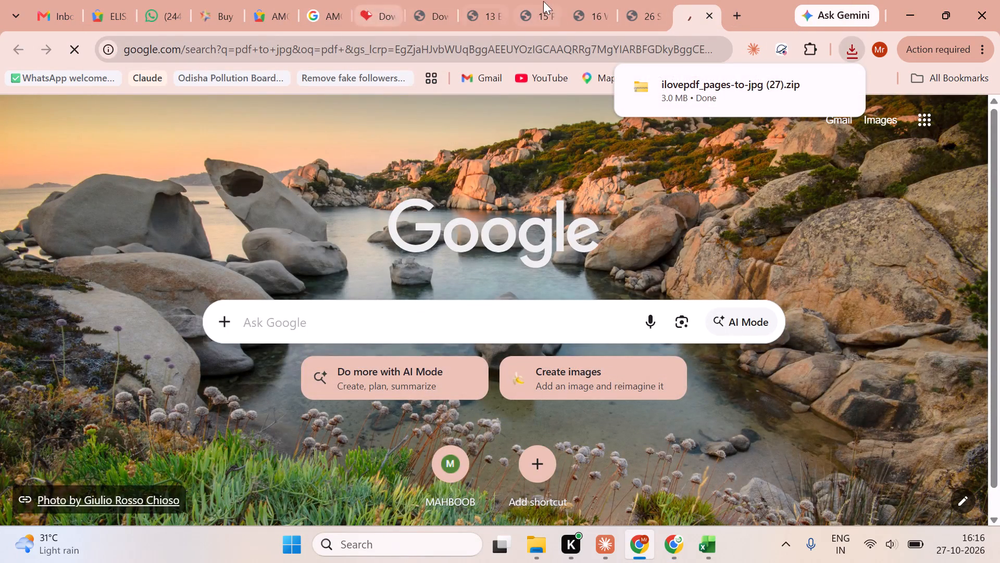
Close the nine tabs from the GeM ERBA Elisa Reader page through the "26 Scrutiny Jawabi Letter" PDF, keeping the search tab.
left_click(222, 0)
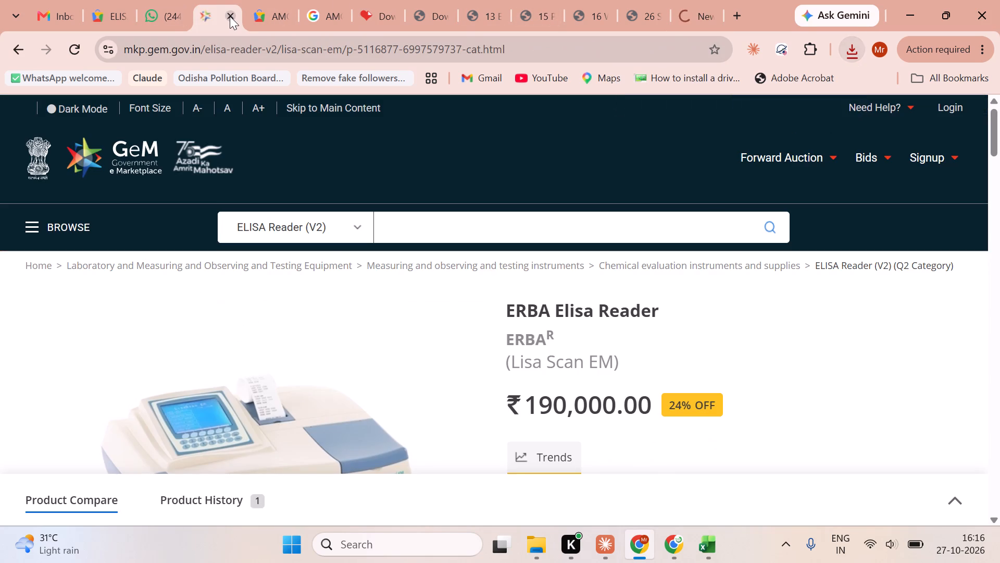
left_click(230, 16)
left_click(230, 16)
left_click(230, 16)
left_click(230, 16)
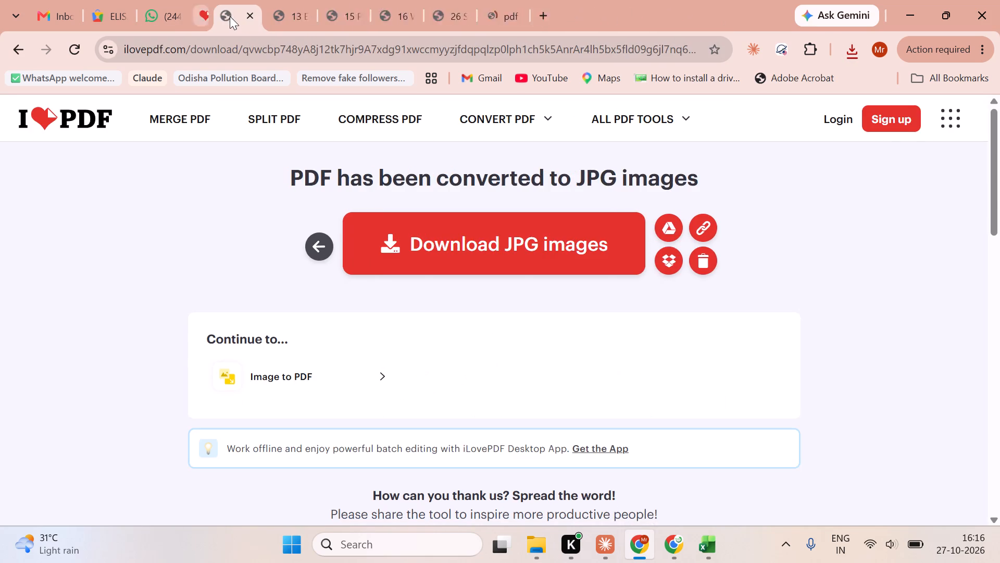
left_click(230, 16)
left_click(230, 16)
left_click(230, 16)
left_click(230, 16)
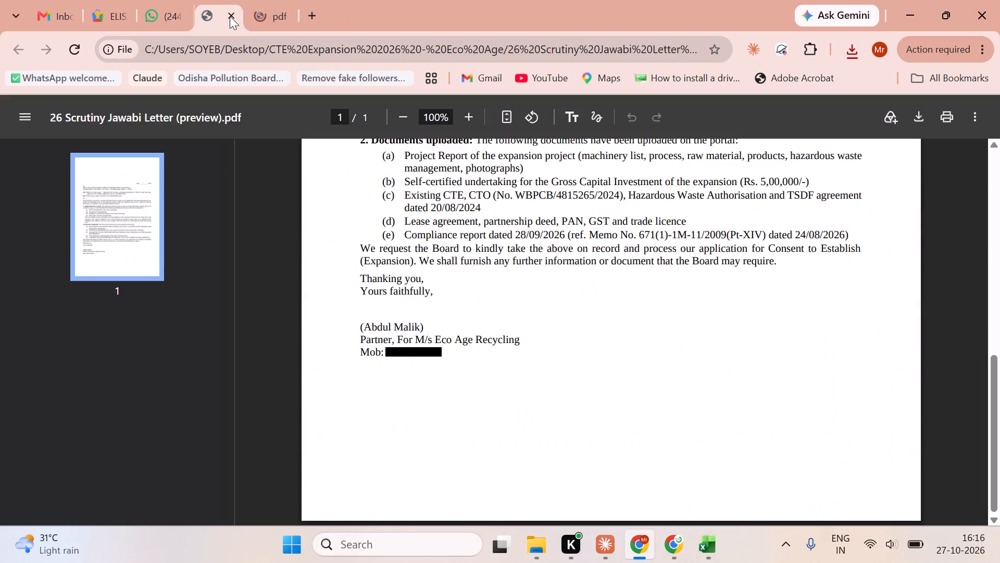
left_click(230, 16)
Open iLovePDF's PDF to JPG converter from the search results and try to select a PDF file.
left_click(239, 286)
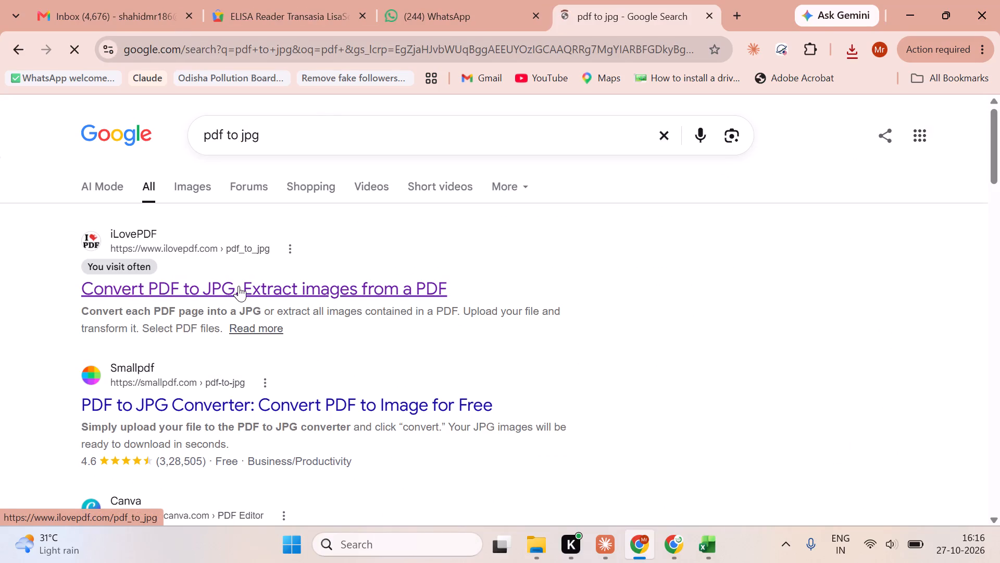
left_click(333, 283)
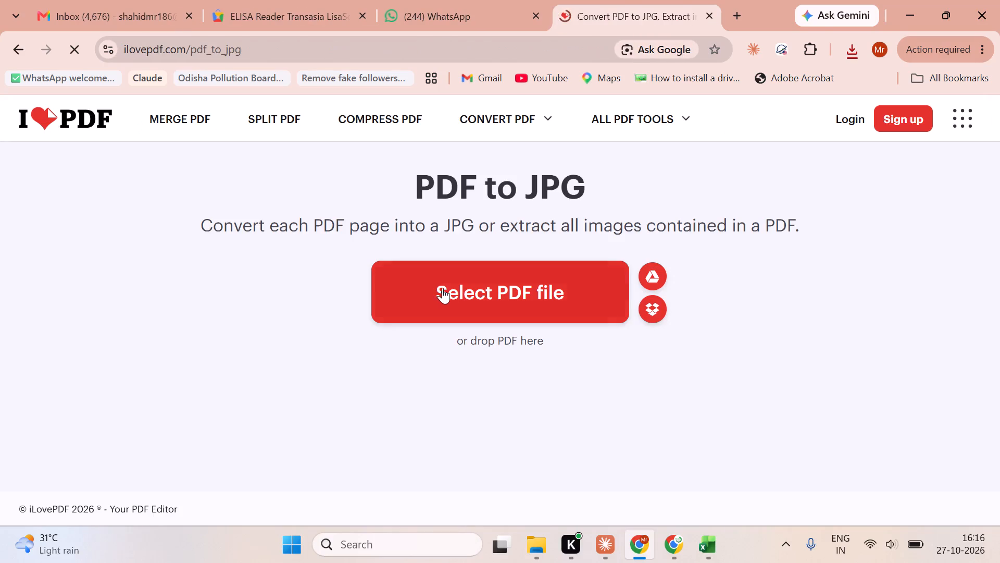
left_click(448, 288)
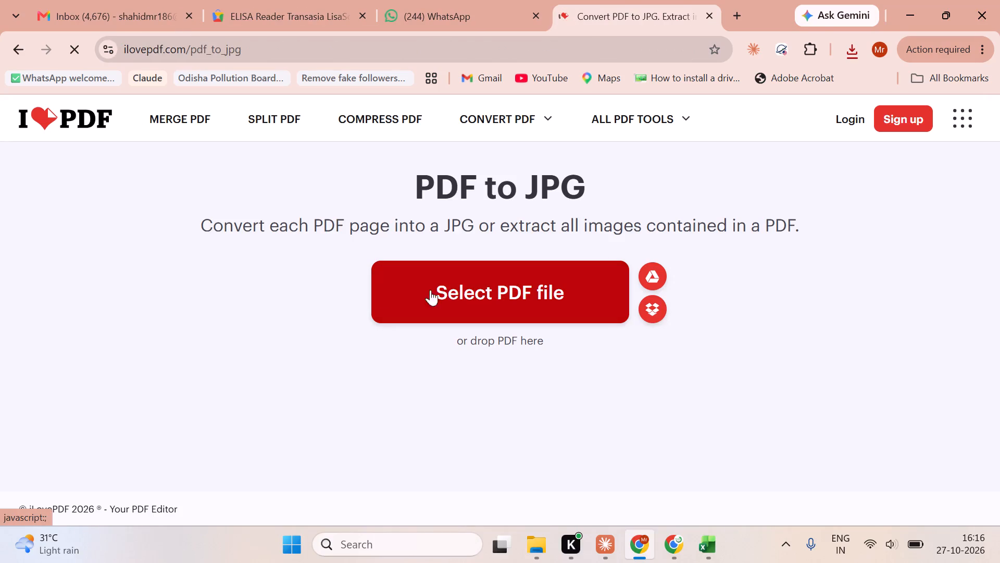
Open the compliance letter's page-0001 JPG from the downloaded ilovepdf_pages-to-jpg (27) zip and crop its blank margins to about 2263 x 2018 pixels.
left_click(852, 45)
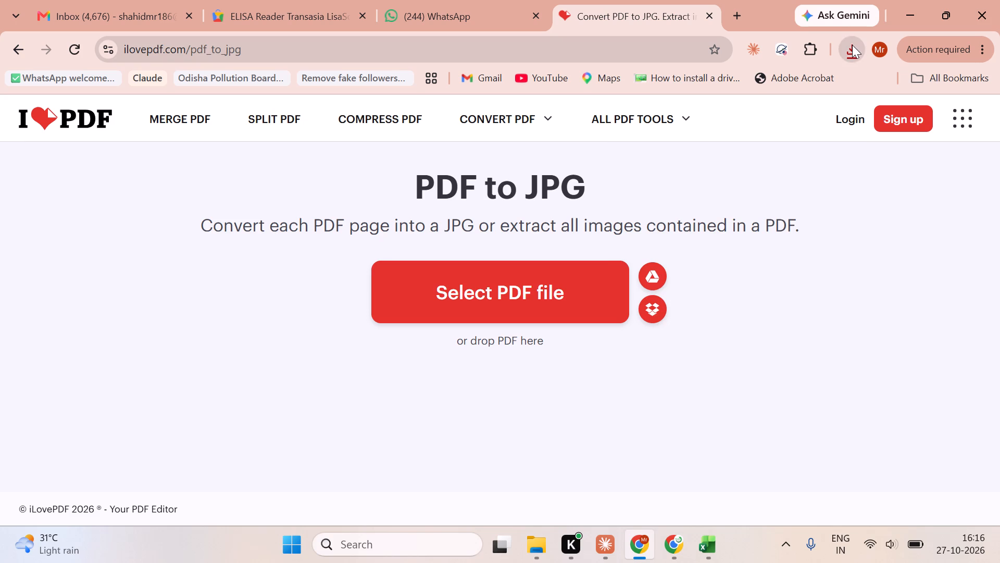
left_click(659, 132)
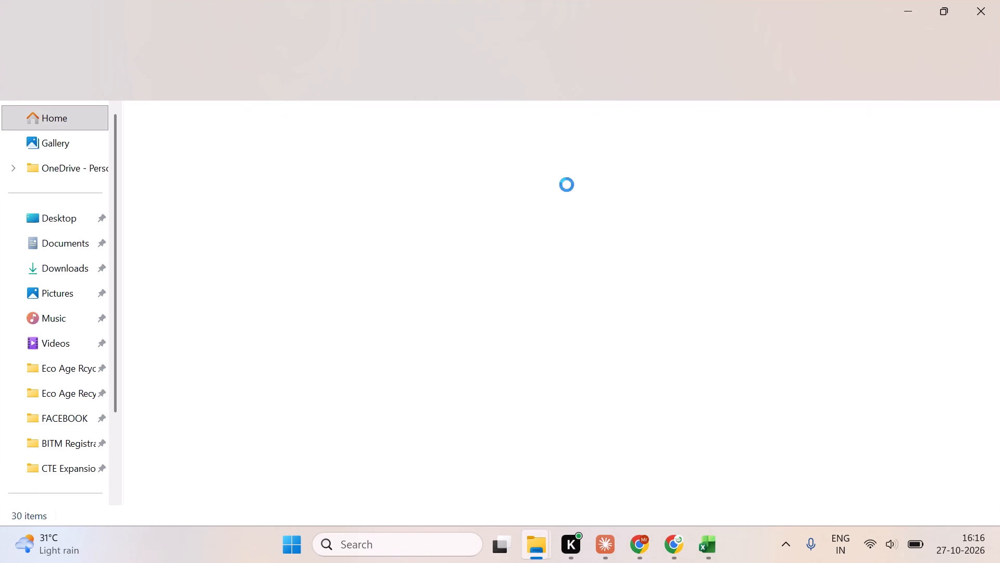
double_click(248, 130)
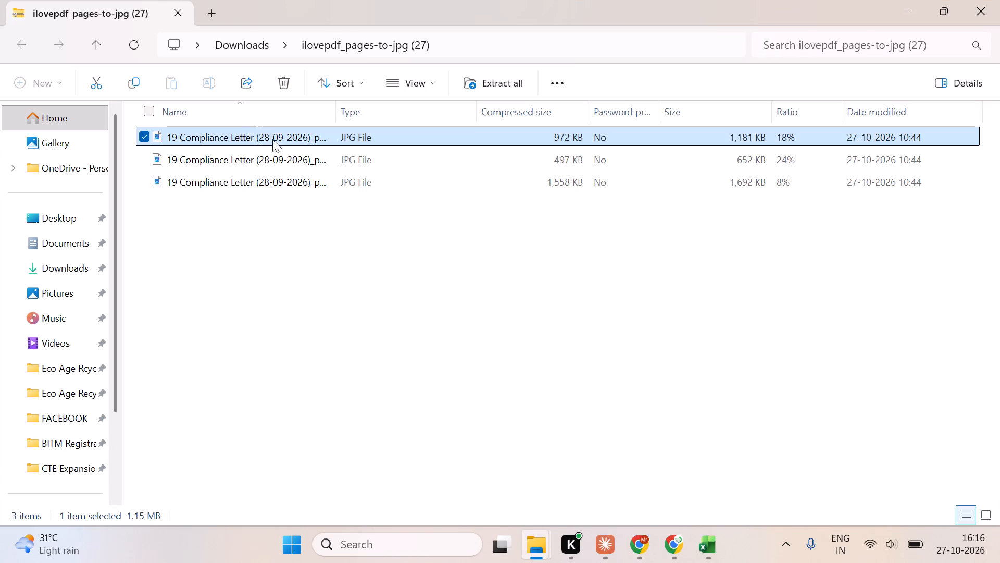
left_click(735, 60)
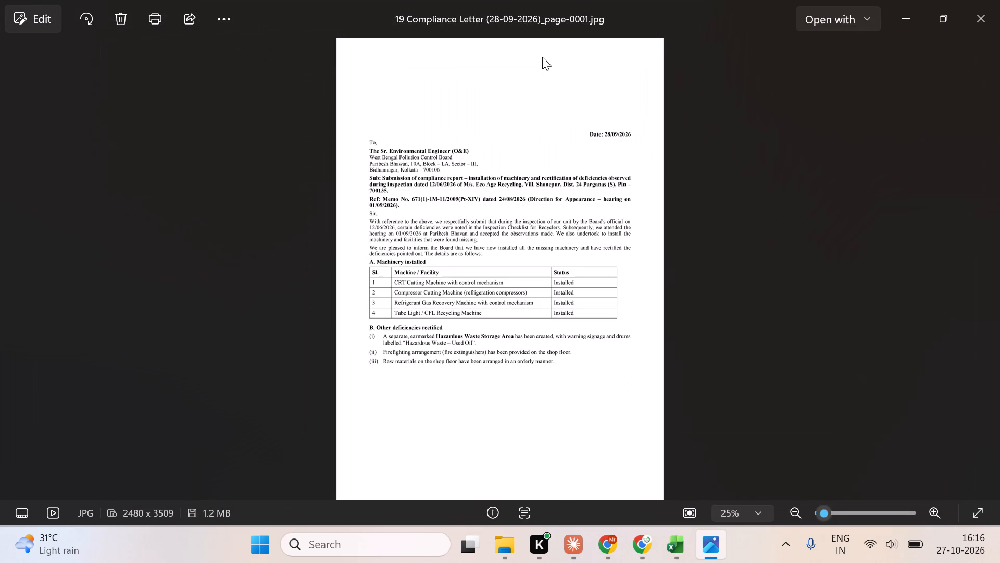
left_click(34, 21)
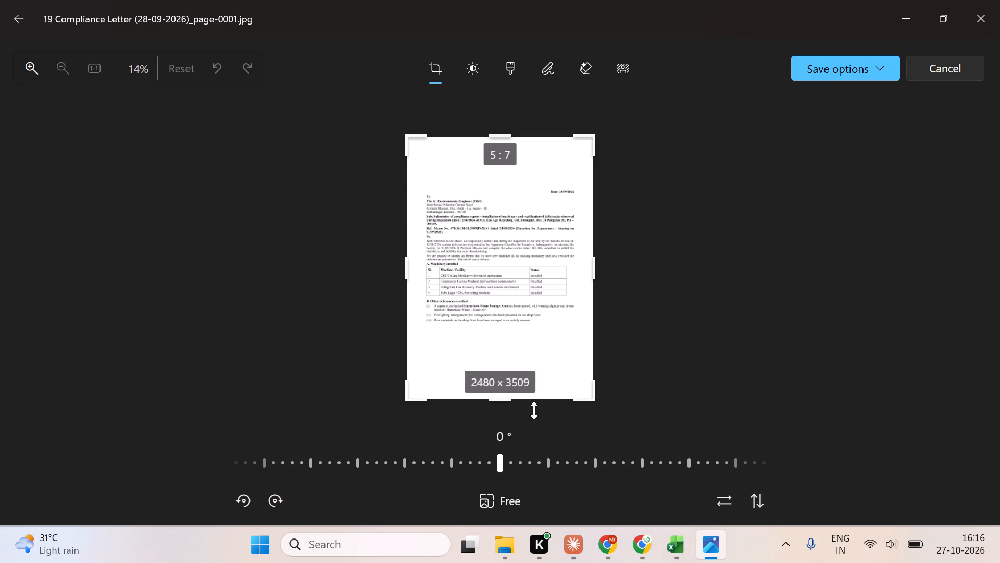
left_click_drag(502, 398, 511, 325)
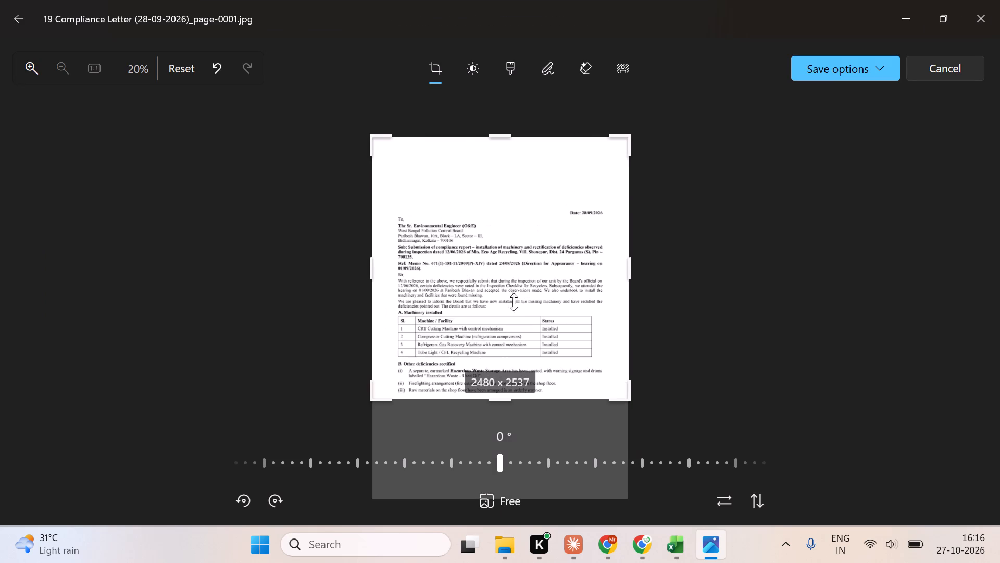
left_click_drag(502, 138, 502, 213)
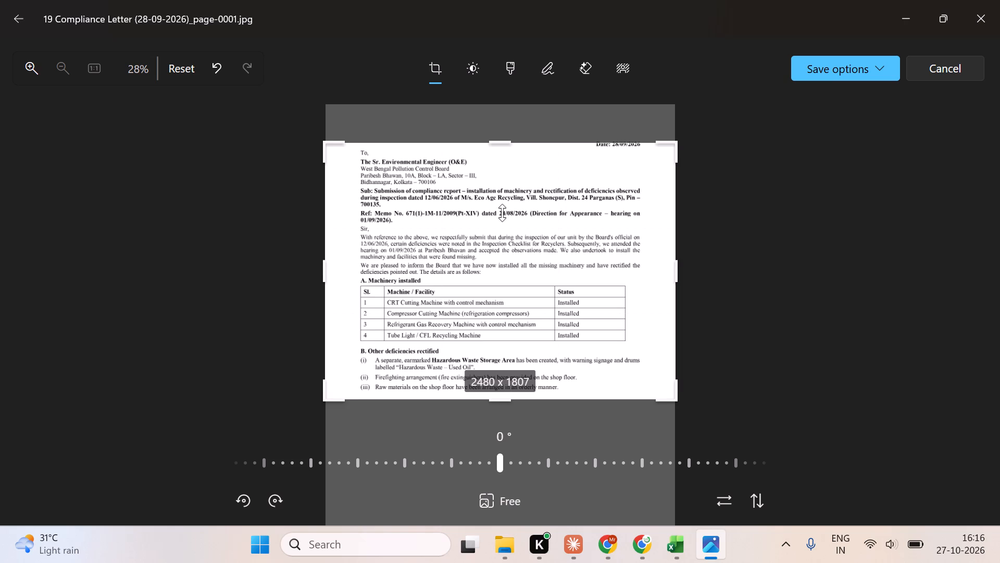
left_click_drag(503, 136, 504, 131)
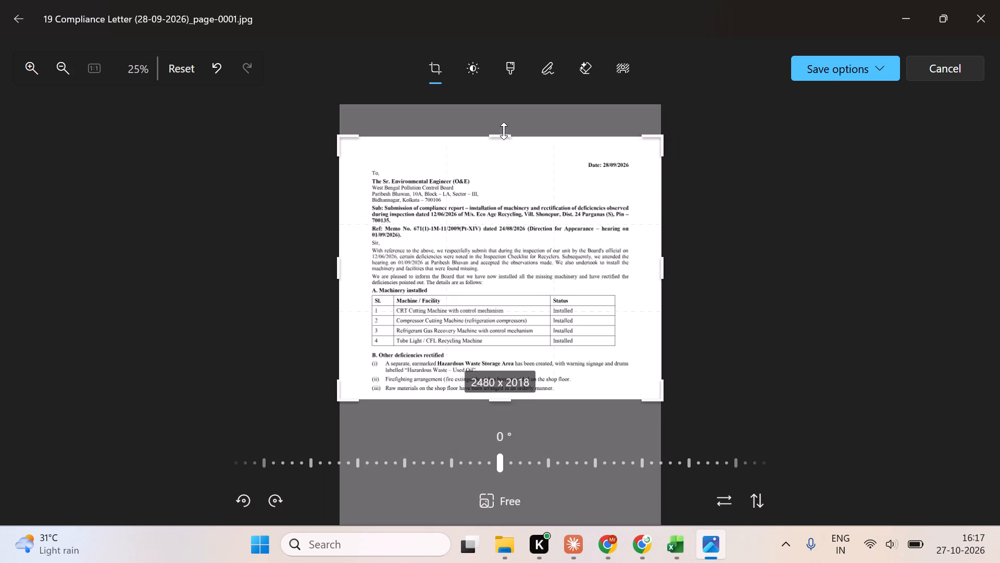
left_click_drag(343, 262, 359, 263)
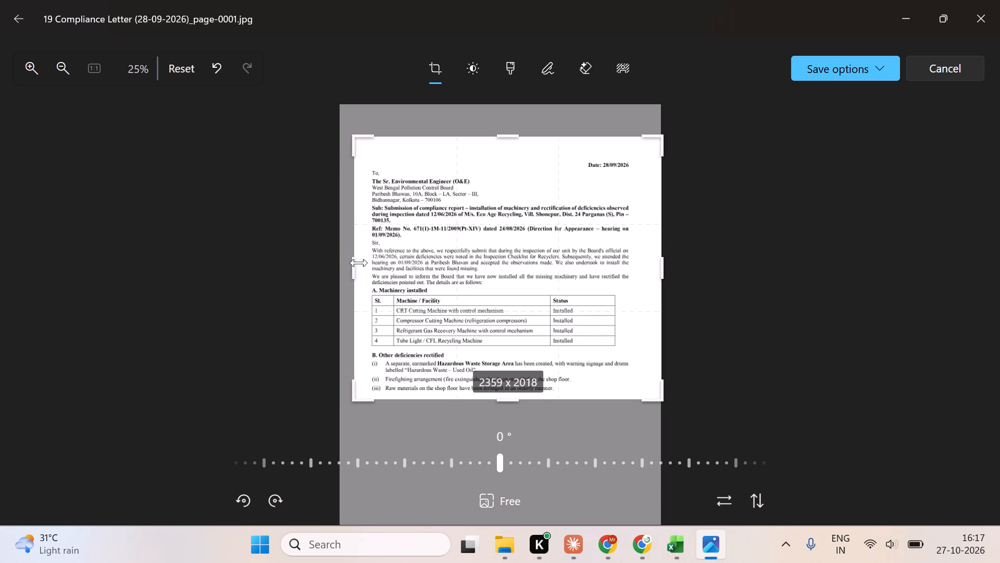
left_click_drag(359, 263, 361, 263)
left_click_drag(656, 263, 646, 263)
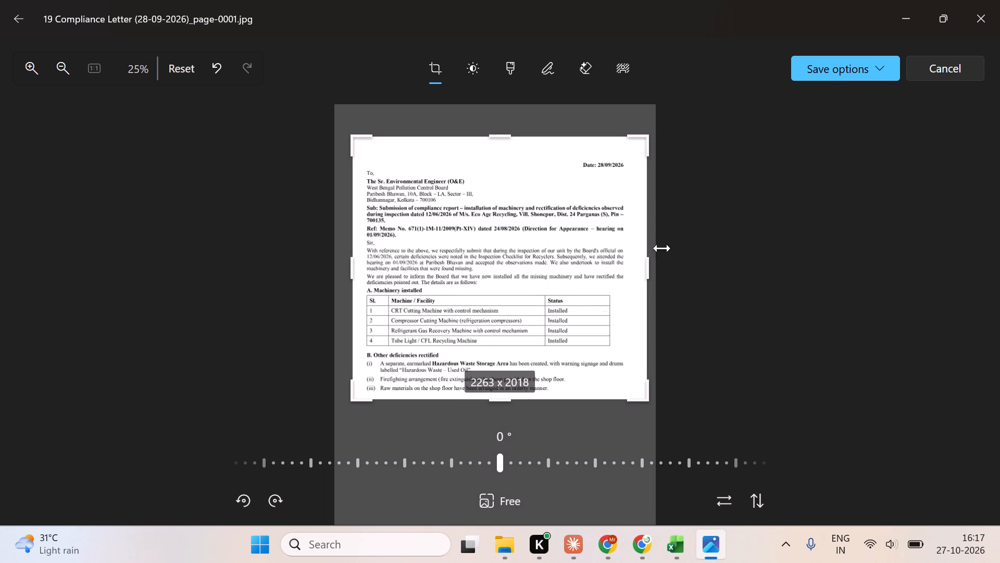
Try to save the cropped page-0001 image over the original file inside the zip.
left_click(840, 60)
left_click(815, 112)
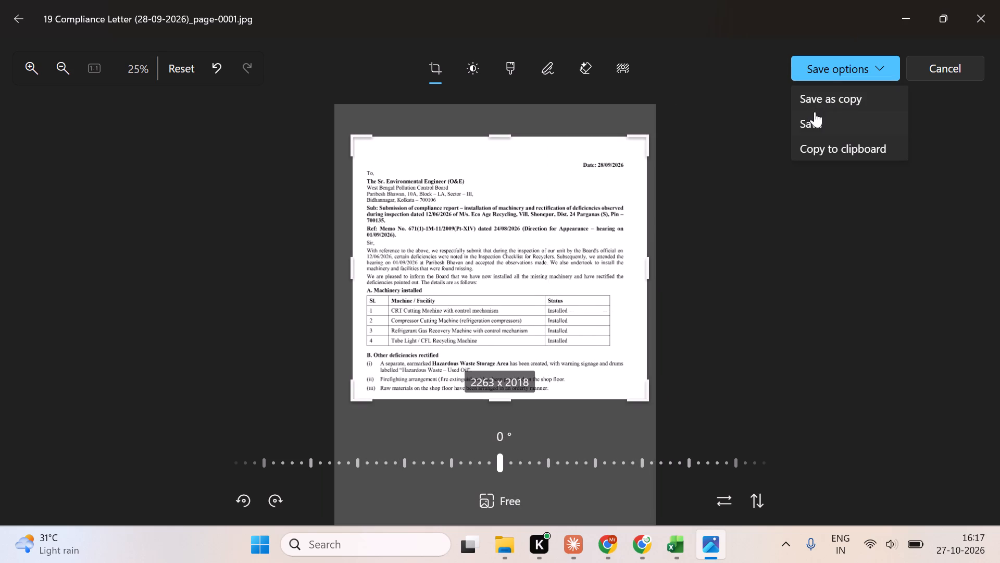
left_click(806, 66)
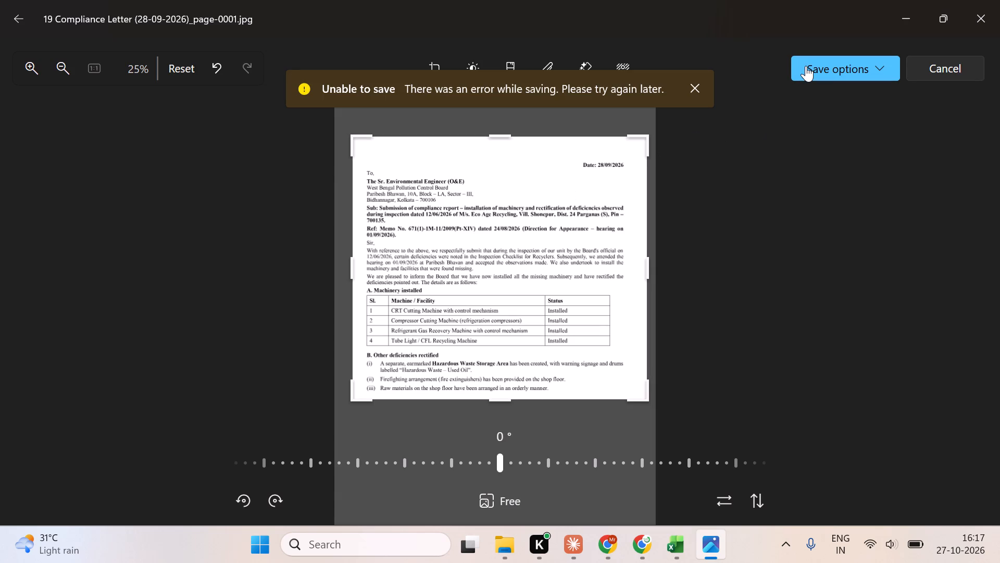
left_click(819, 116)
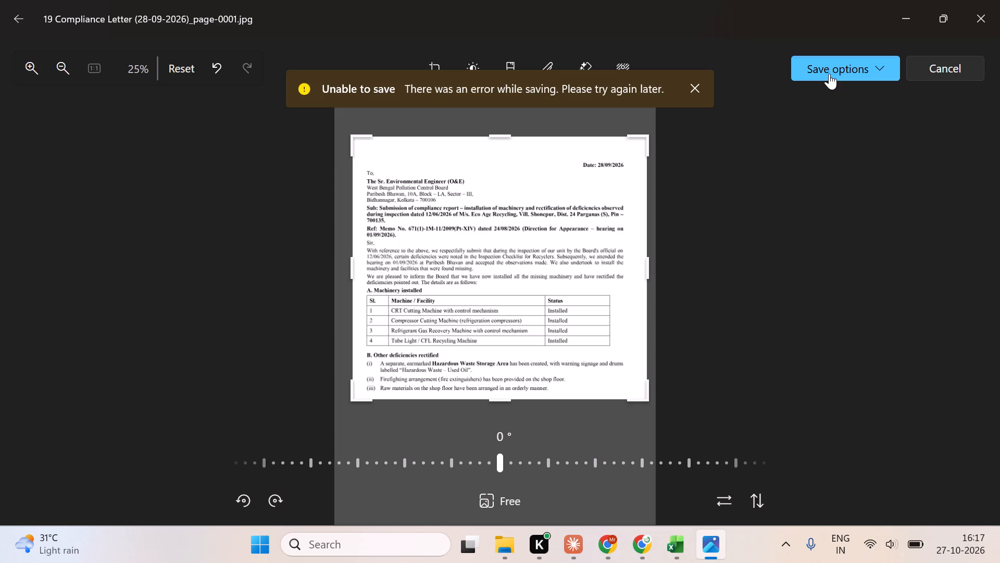
Save the cropped image as a JPEG copy named "19 Compliance Letter (28-09-2026)_page-0001" on the Desktop and close the image viewer.
left_click(829, 74)
left_click(826, 93)
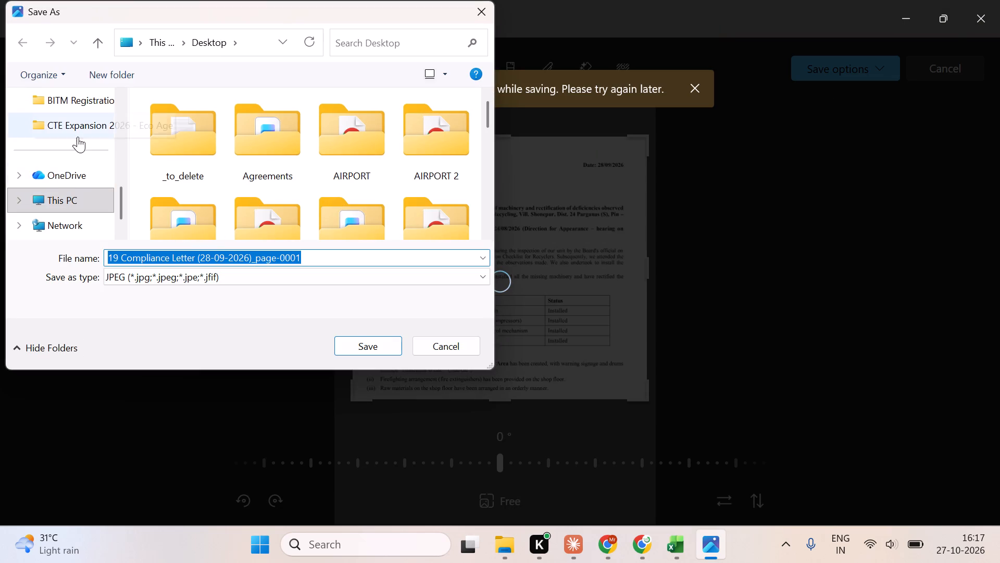
scroll(63, 174, "up", 4)
left_click(74, 209)
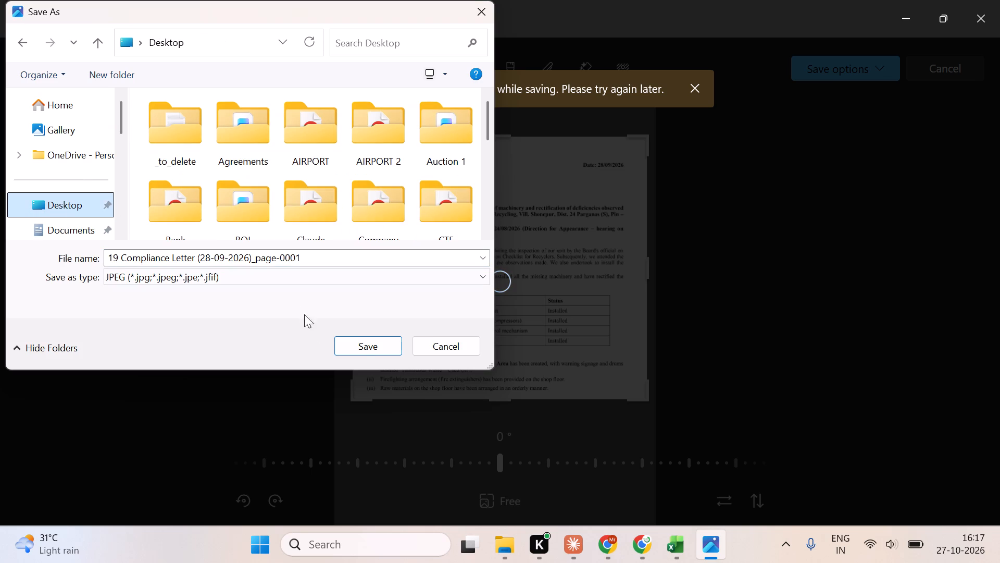
left_click(359, 339)
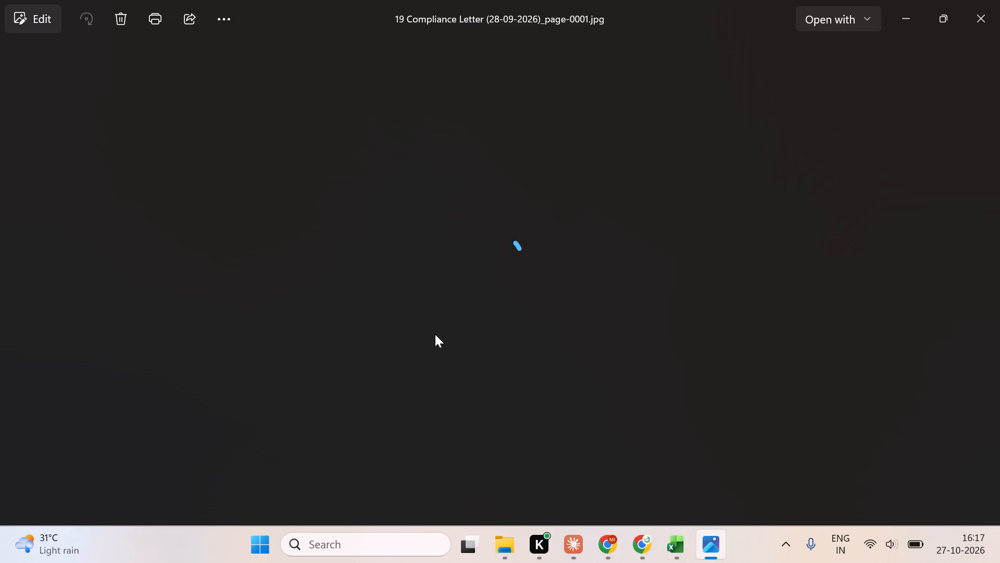
left_click(999, 0)
Open the compliance letter's page-0002 JPG from the zip and crop its blank margins to about 2369 x 1530 pixels.
double_click(334, 161)
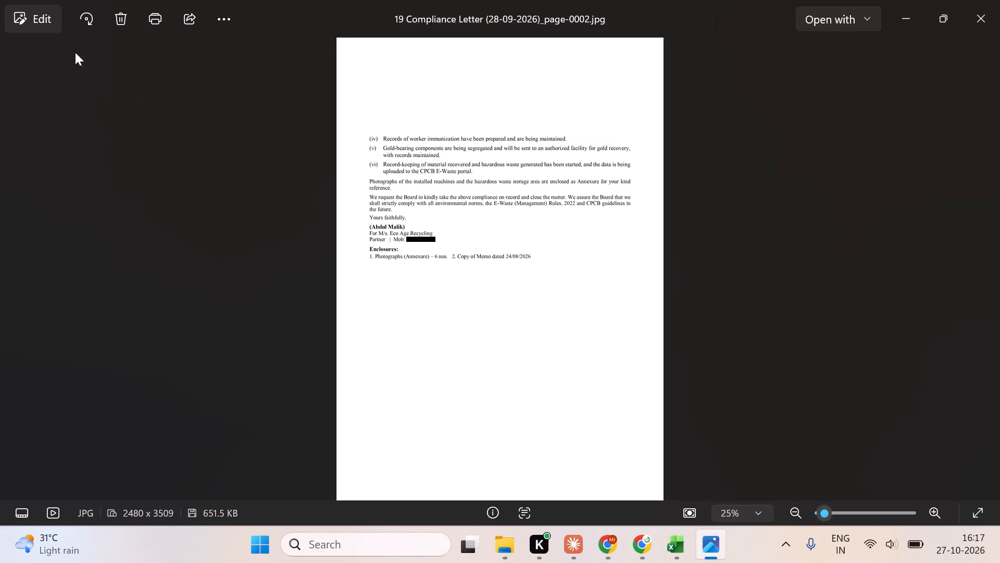
left_click(40, 18)
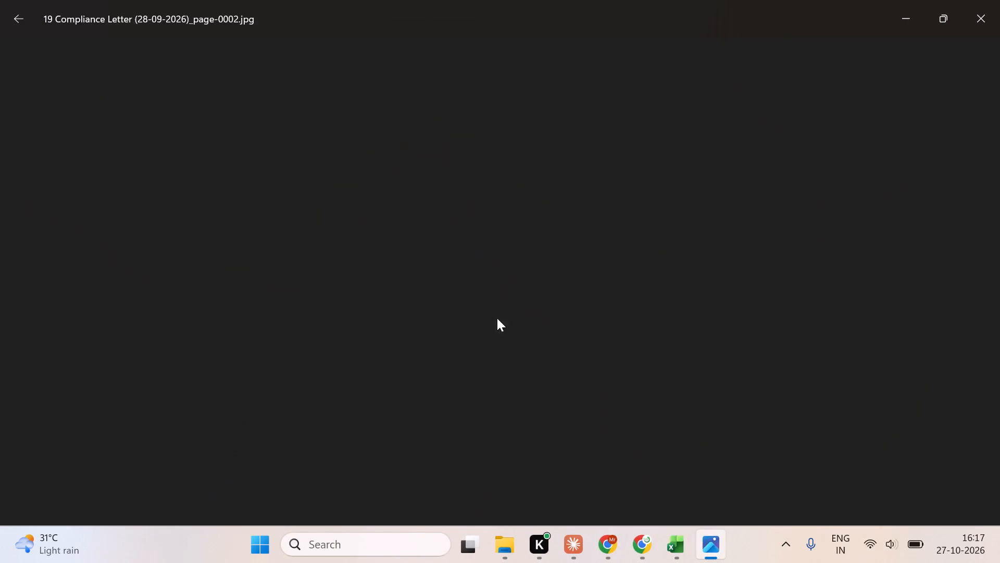
left_click_drag(499, 401, 506, 287)
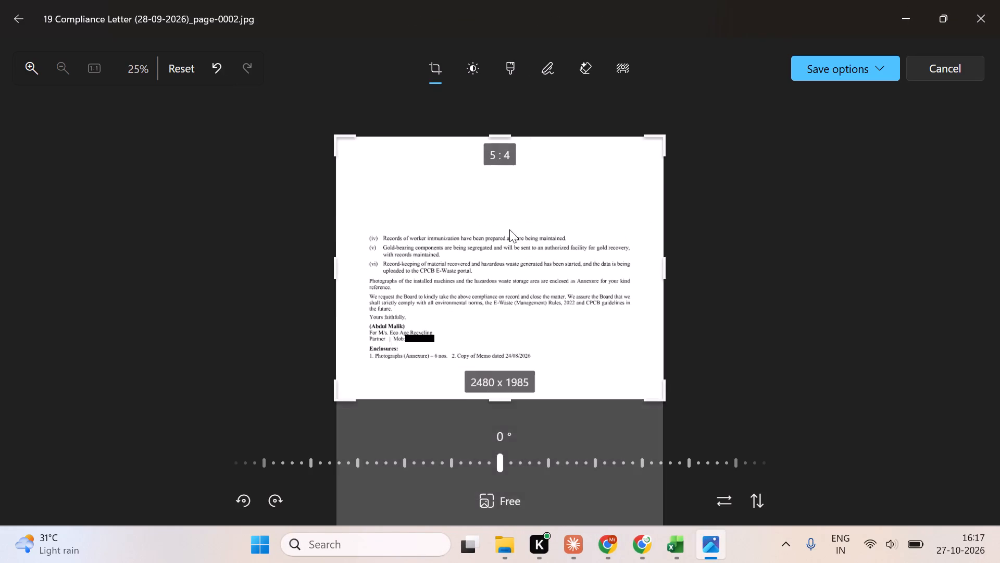
left_click_drag(502, 136, 502, 195)
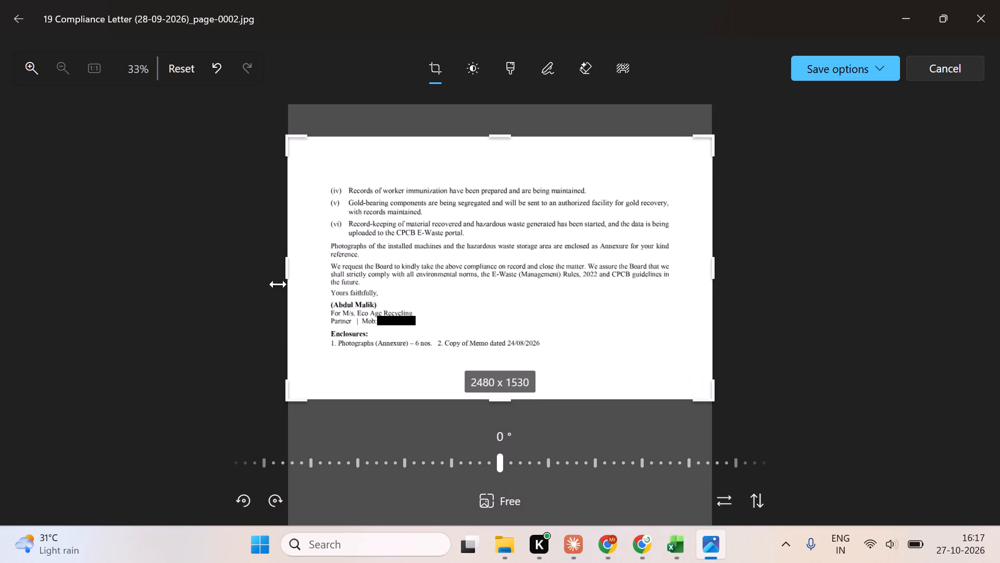
left_click_drag(284, 271, 295, 271)
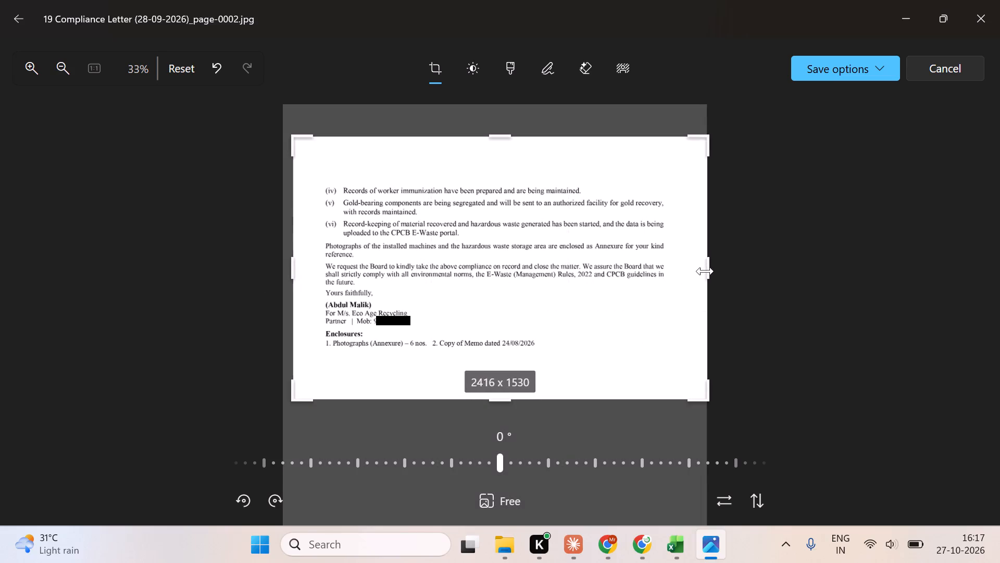
left_click_drag(705, 271, 697, 271)
Save the cropped image as a JPEG copy named "19 Compliance Letter (28-09-2026)_page-0002" on the Desktop and close the image viewer.
left_click(834, 58)
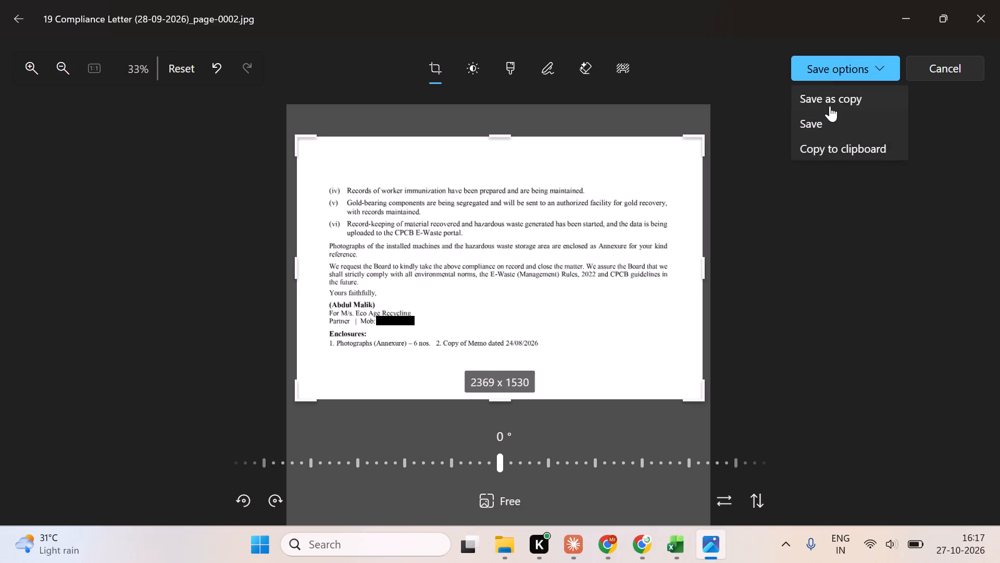
left_click(829, 108)
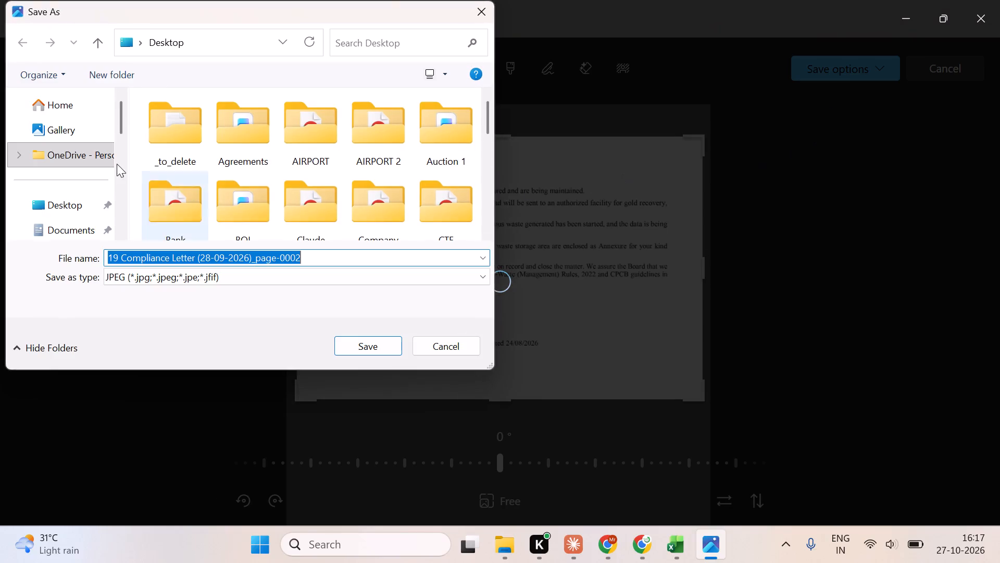
left_click(67, 202)
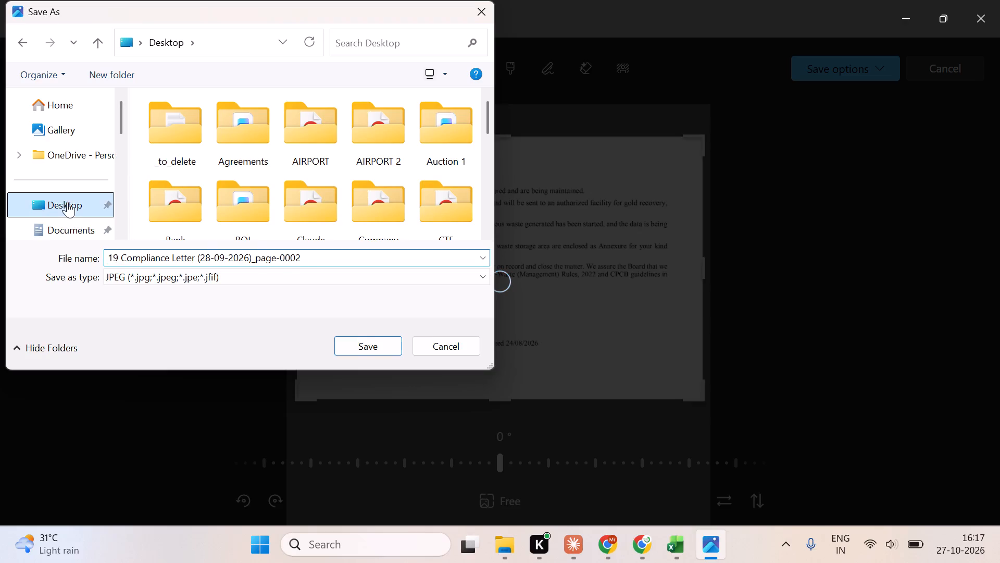
left_click(373, 347)
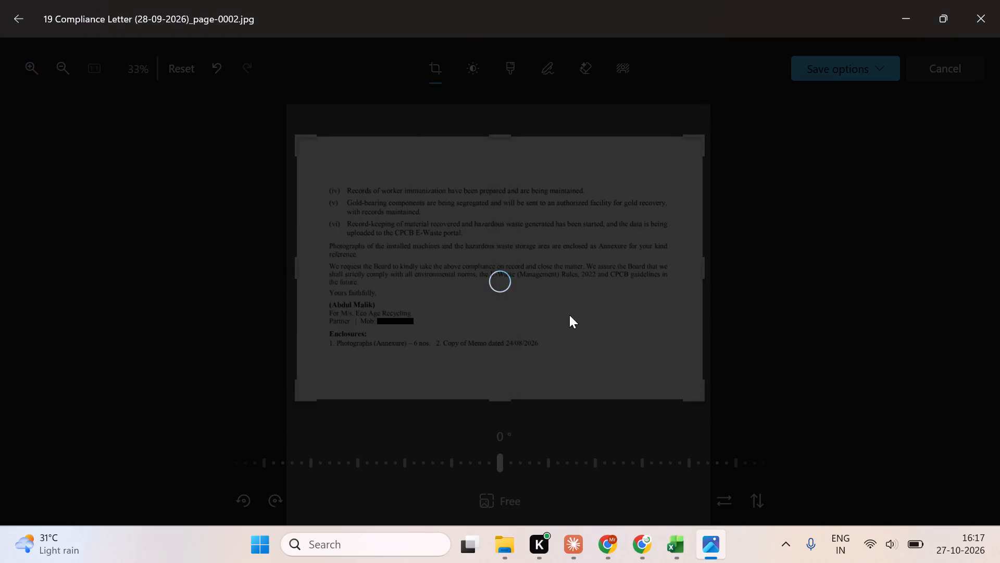
left_click(999, 0)
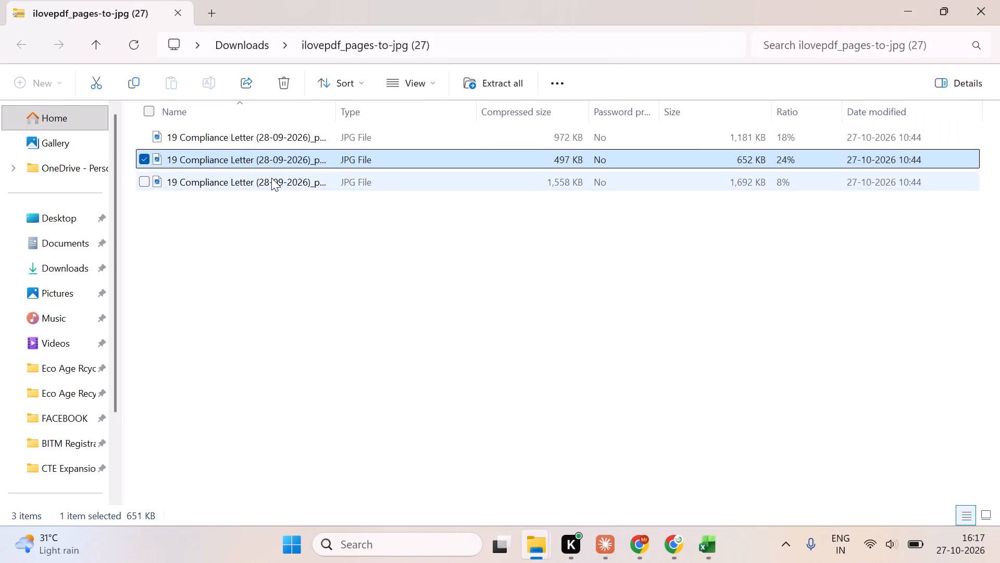
Open the page-0003 JPG with the annexure photographs and crop its blank margins to about 2063 x 2831 pixels.
double_click(271, 178)
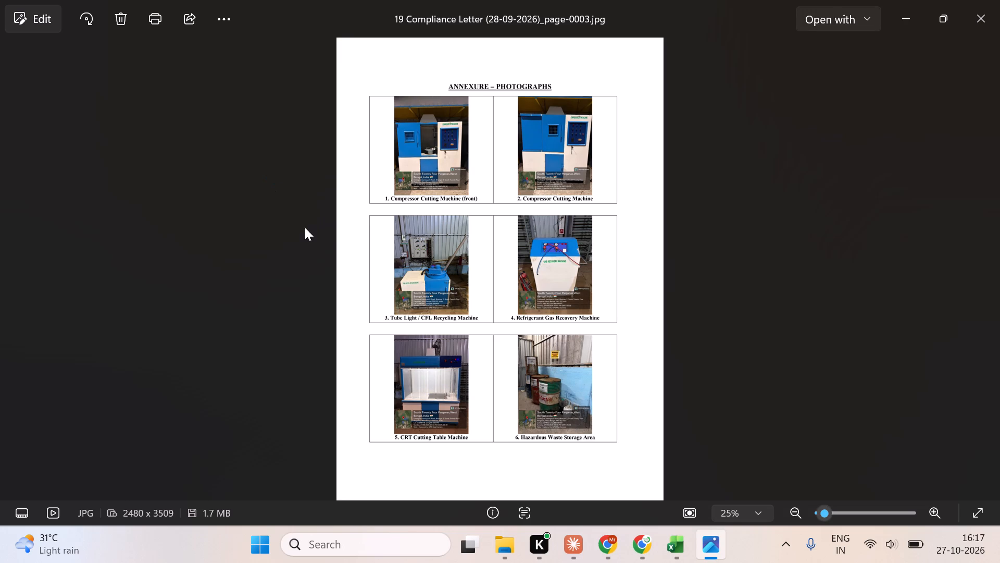
left_click(43, 21)
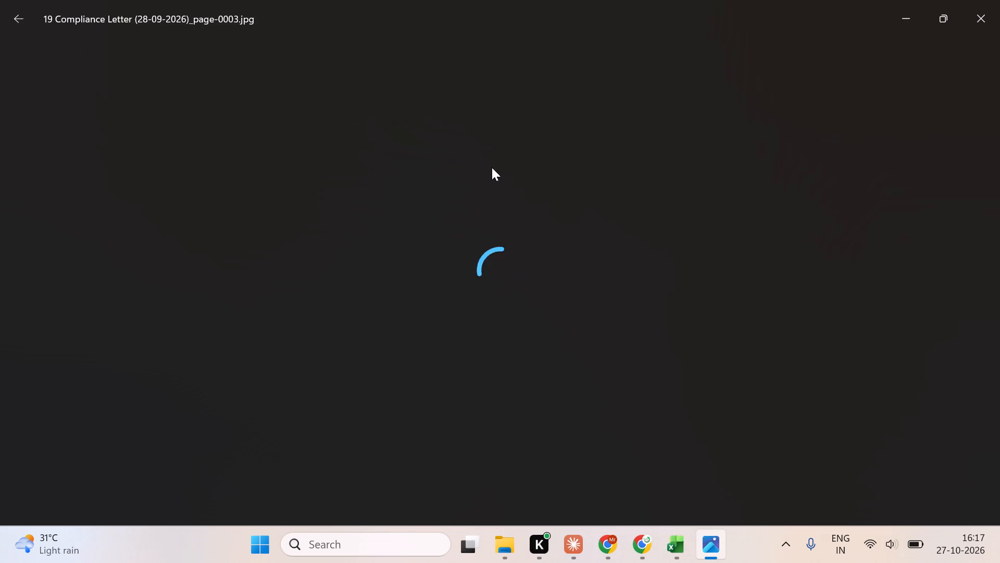
left_click_drag(493, 134, 495, 150)
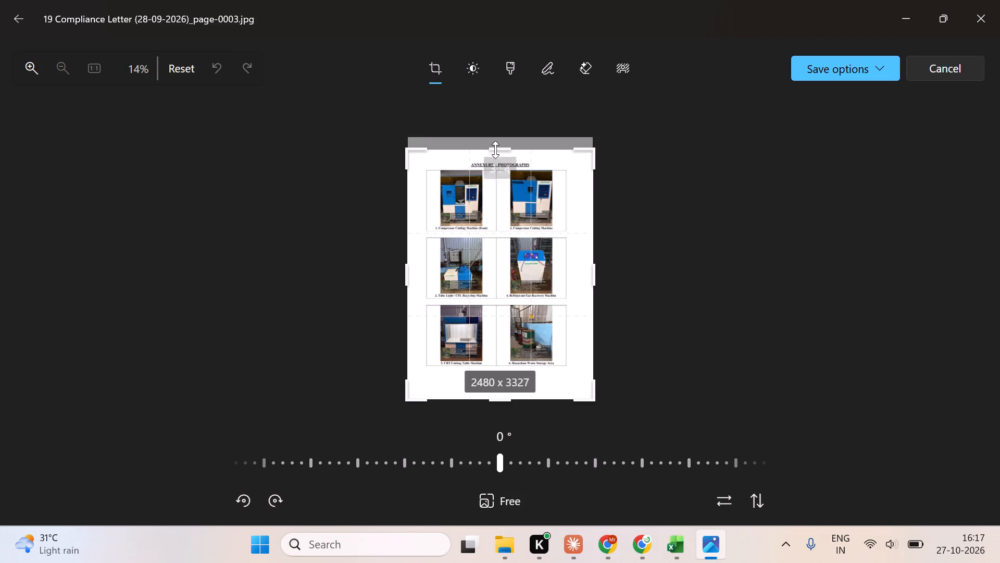
left_click_drag(495, 150, 495, 157)
left_click_drag(401, 264, 416, 264)
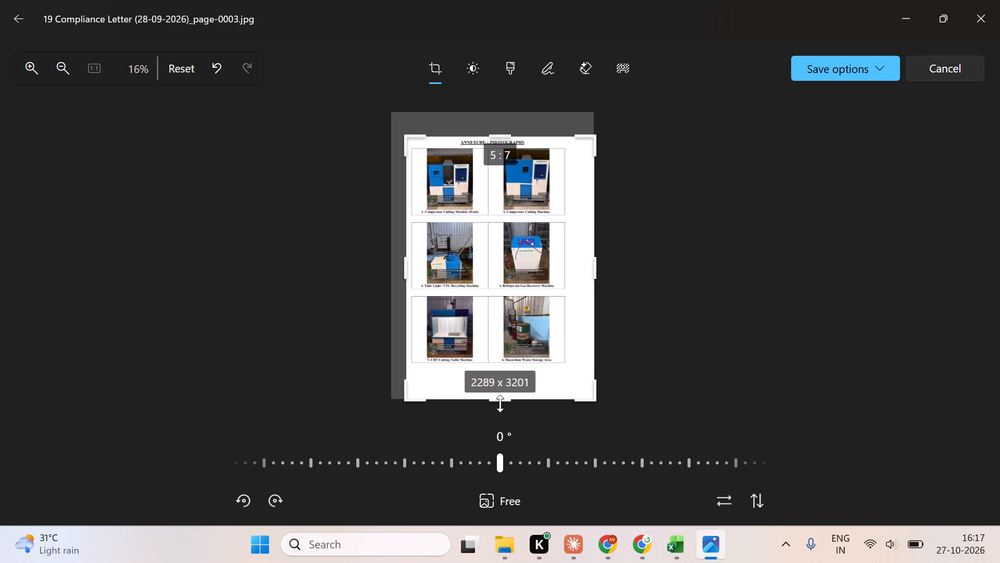
left_click_drag(500, 403, 502, 373)
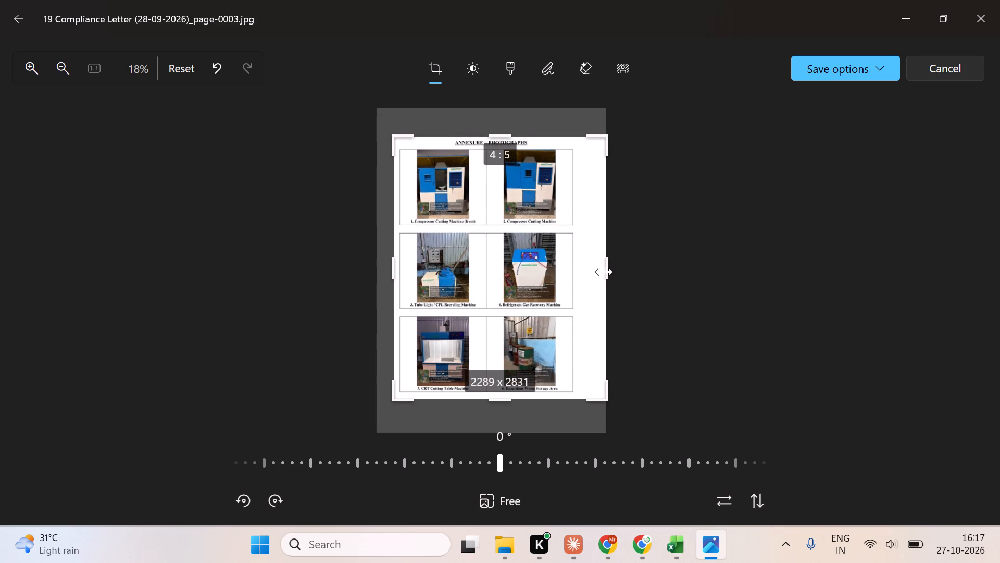
left_click_drag(604, 272, 584, 272)
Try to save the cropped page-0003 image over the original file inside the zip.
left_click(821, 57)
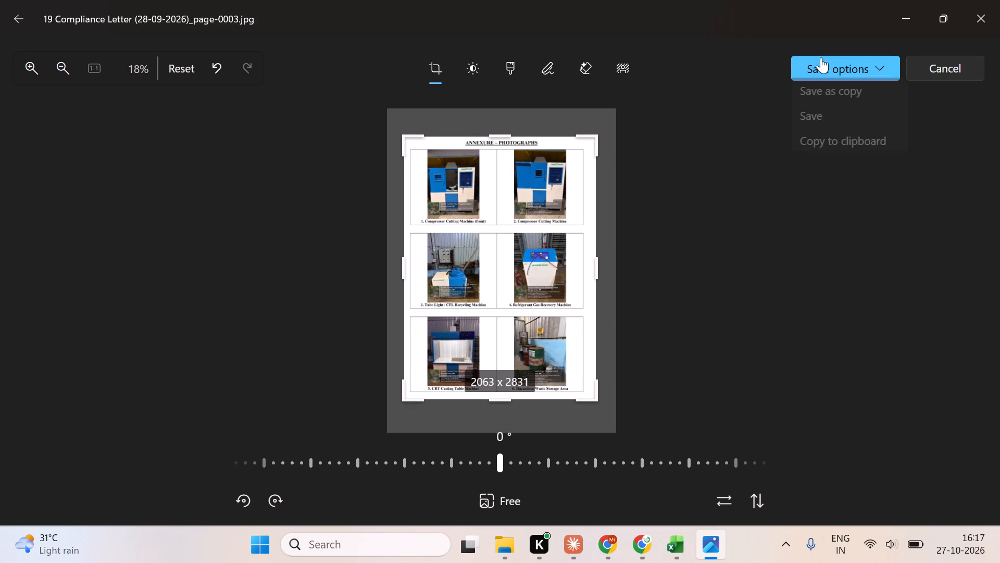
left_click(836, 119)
Save the crop as JPEG copy "19 Compliance Letter (28-09-2026)_page-0003" on the Desktop, then close the image viewer and zip folder window.
left_click(845, 62)
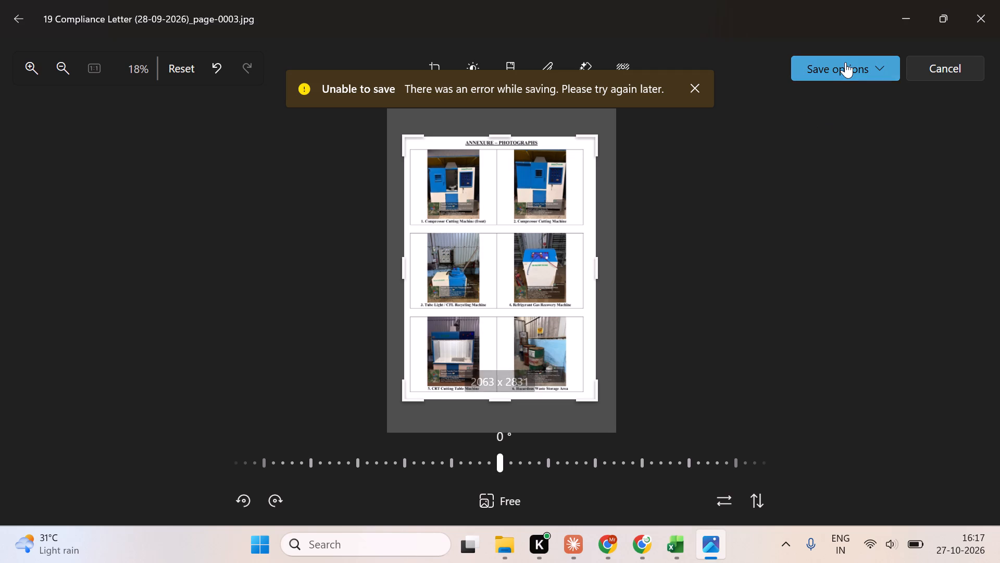
left_click(845, 91)
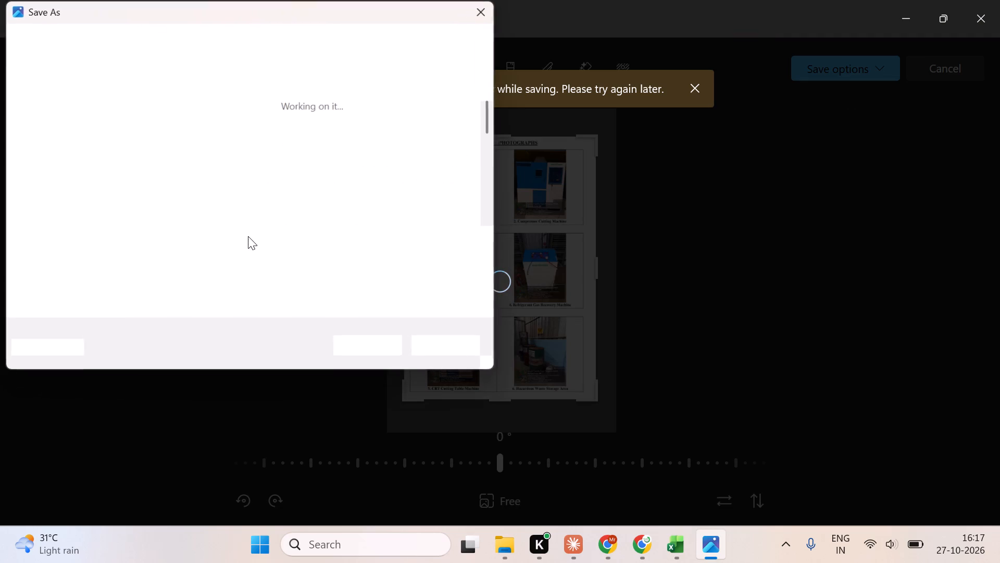
left_click(60, 214)
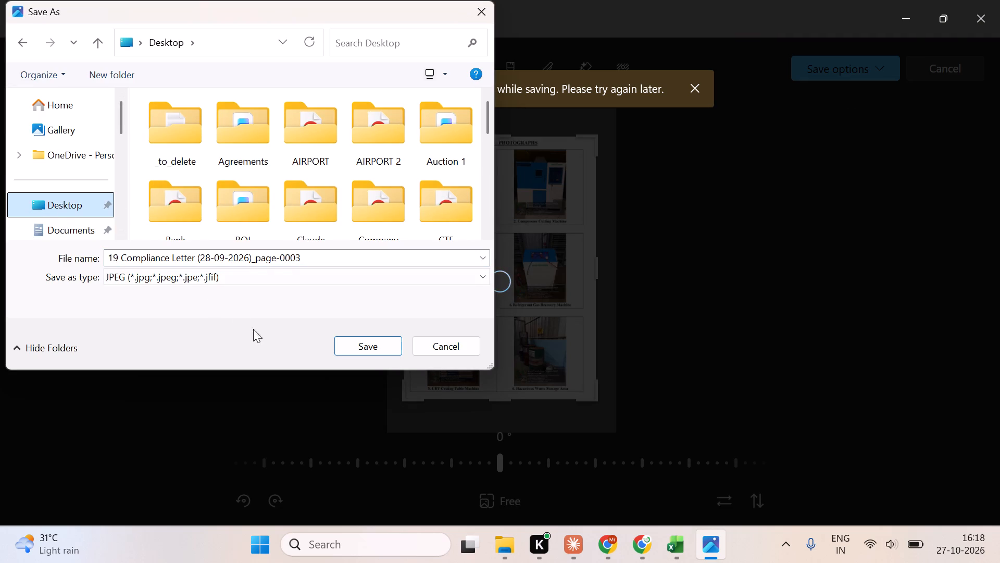
left_click(369, 341)
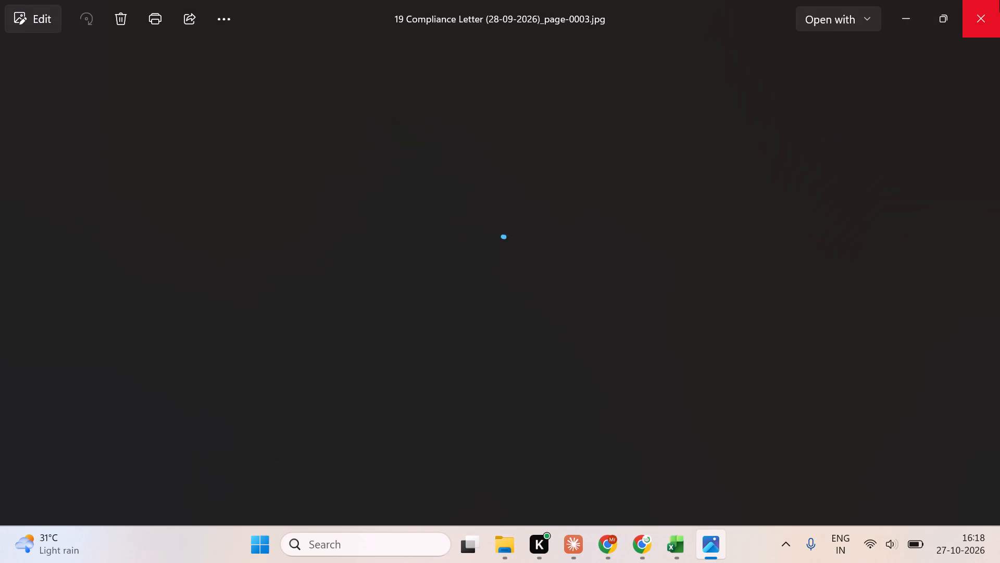
left_click(999, 0)
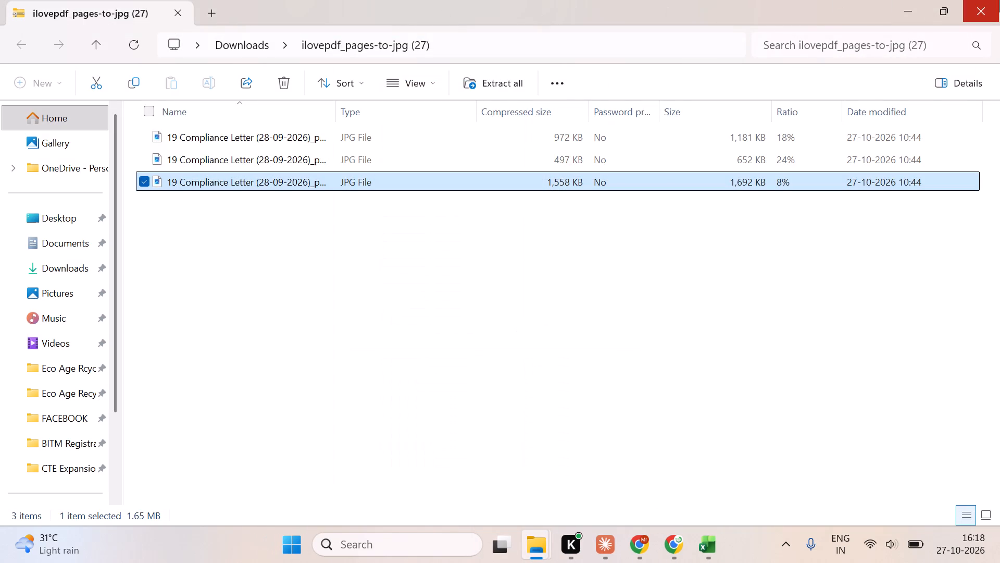
left_click(999, 0)
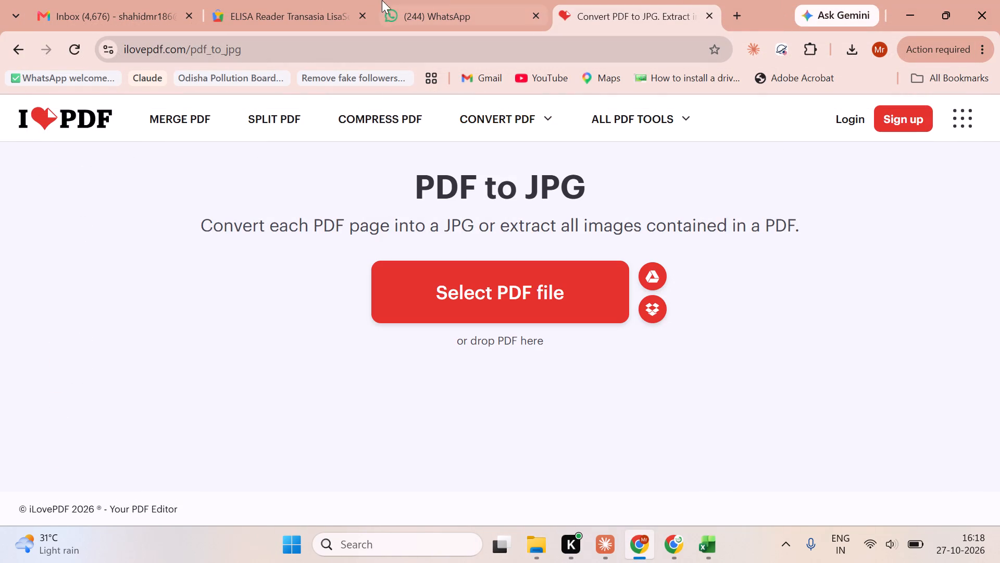
Open picsart.com in a new browser tab.
left_click(735, 17)
type("pi")
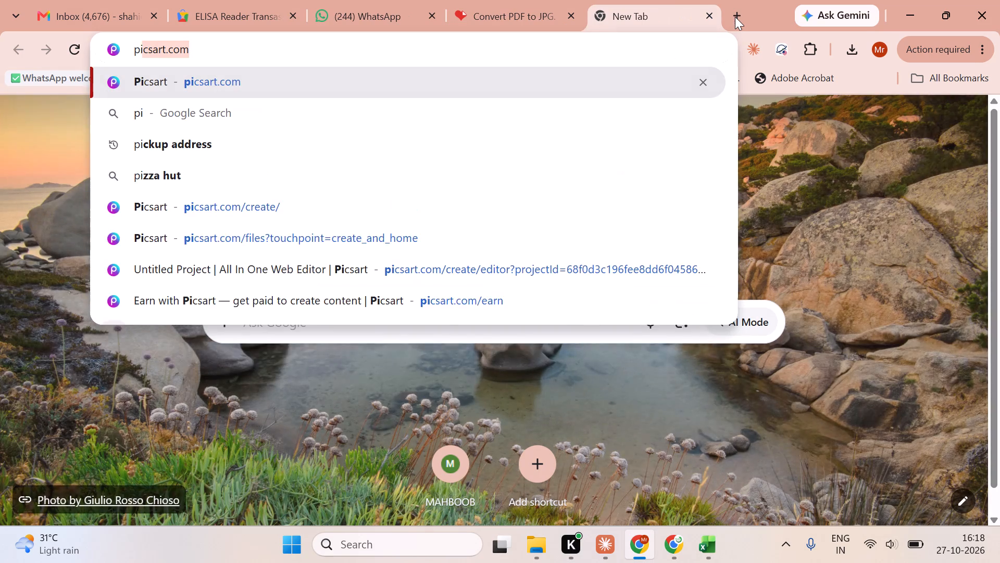
key("Return")
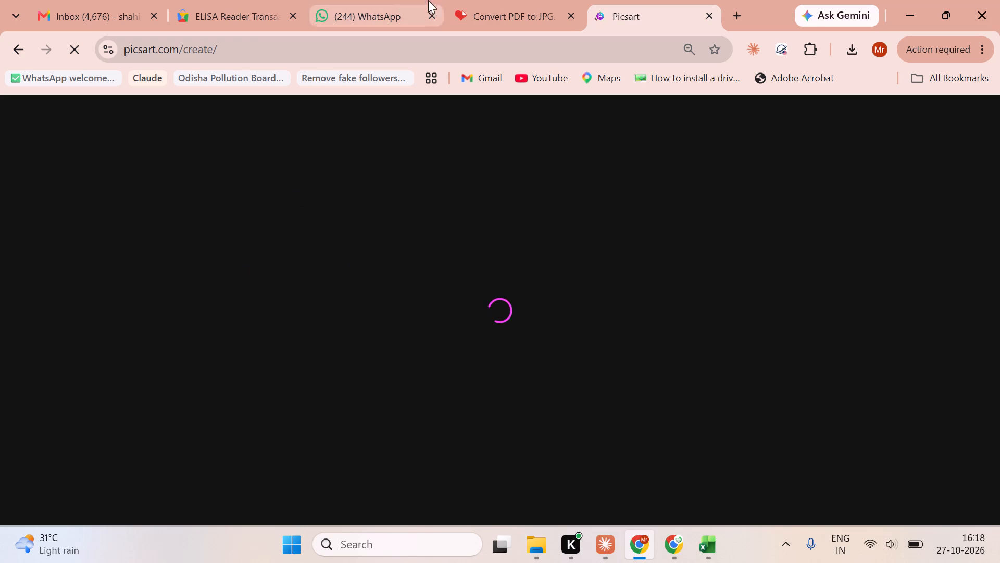
Load "26 Scrutiny Jawabi Letter (preview)" from the Desktop's CTE Expansion 2026 - Eco Age folder into iLovePDF's PDF to JPG converter.
left_click(497, 0)
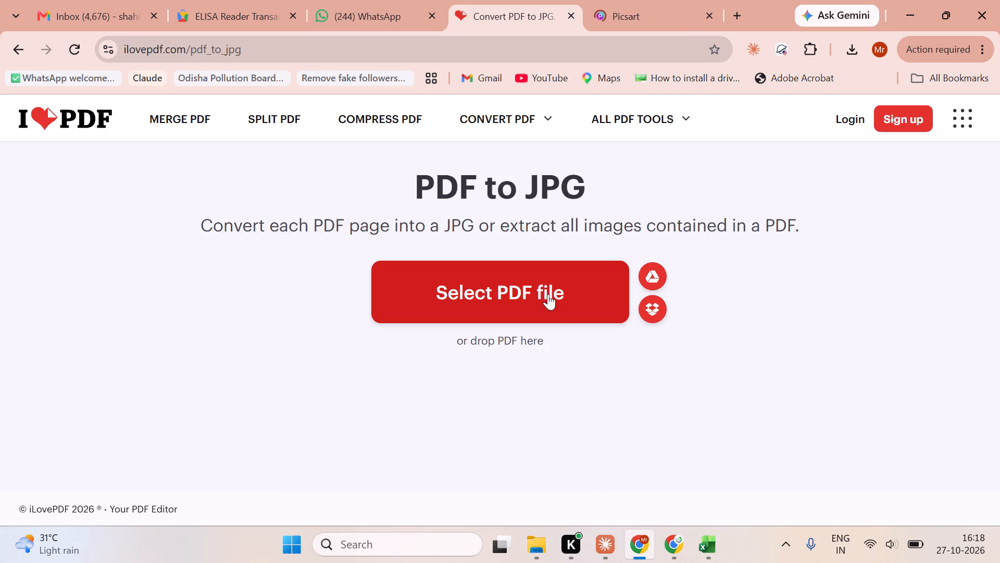
left_click(542, 290)
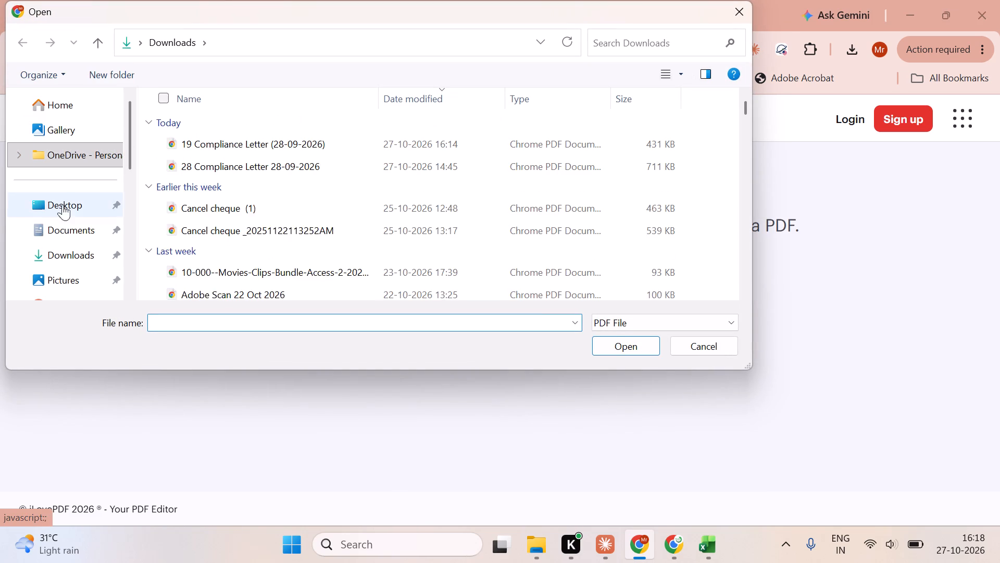
left_click(72, 227)
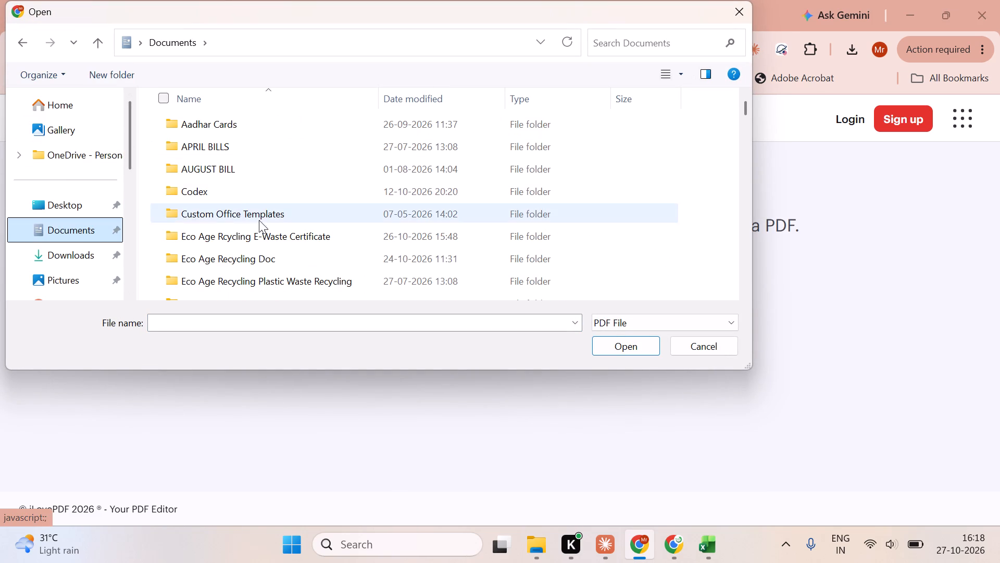
left_click(76, 193)
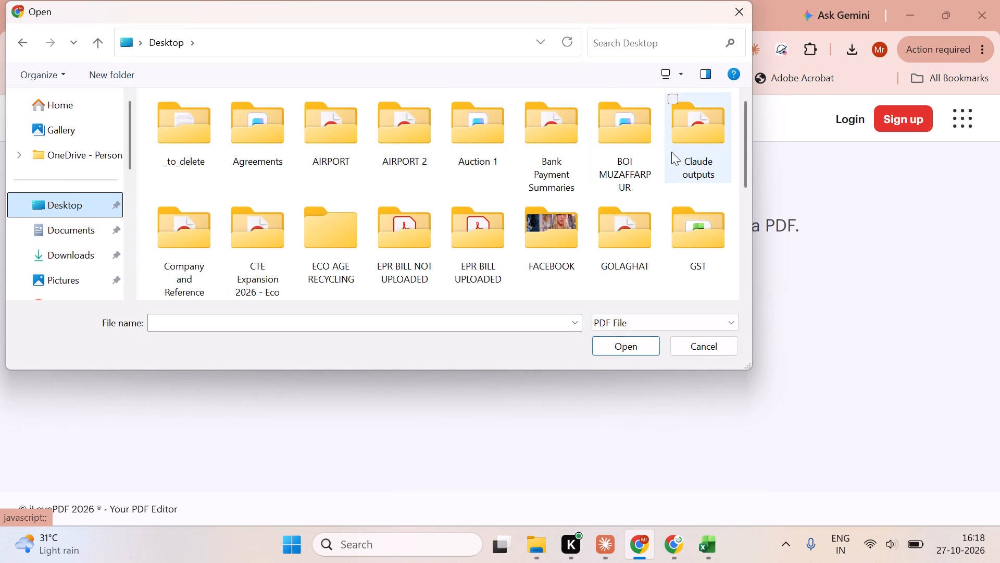
scroll(462, 255, "down", 1)
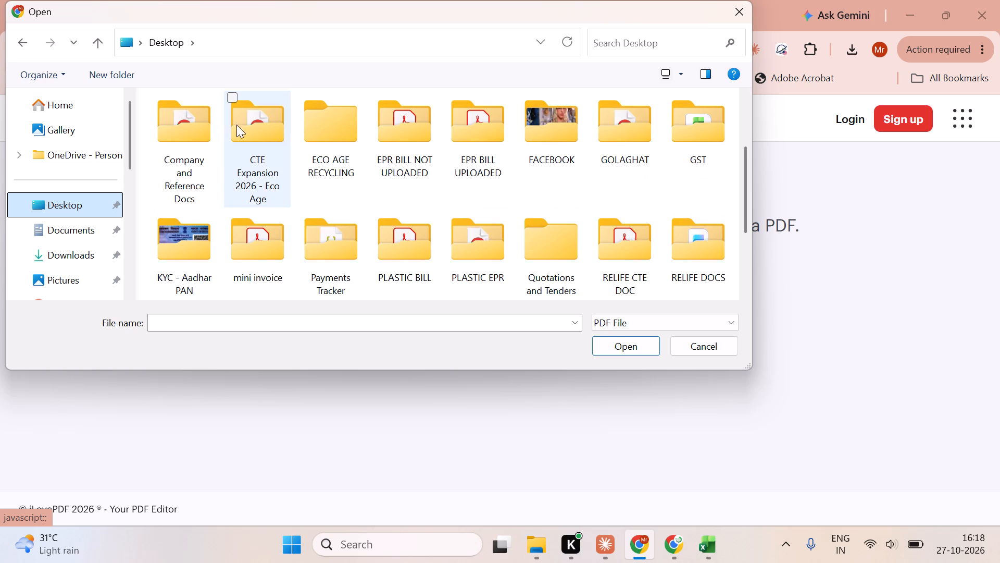
double_click(235, 130)
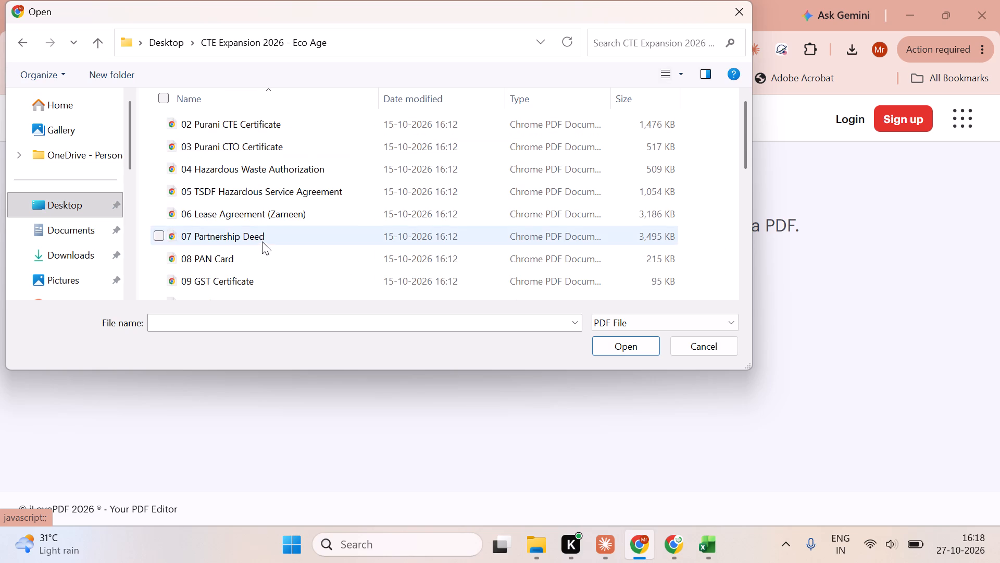
scroll(262, 246, "down", 1)
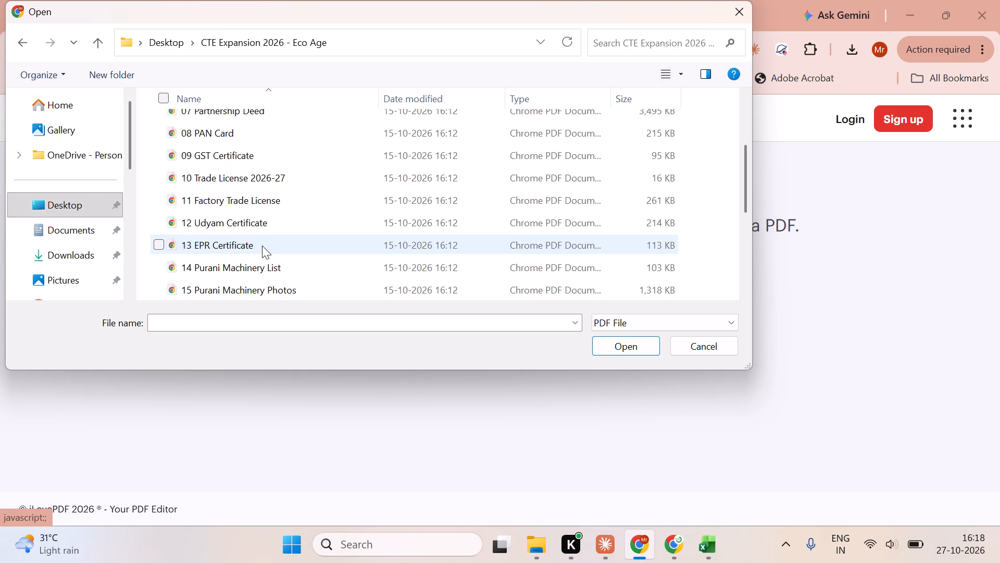
scroll(262, 246, "down", 1)
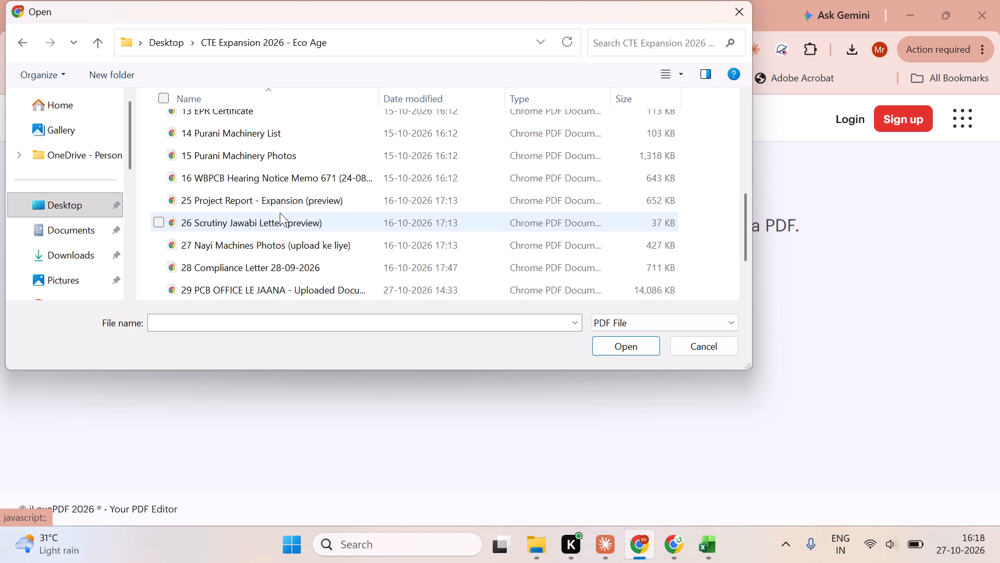
double_click(307, 221)
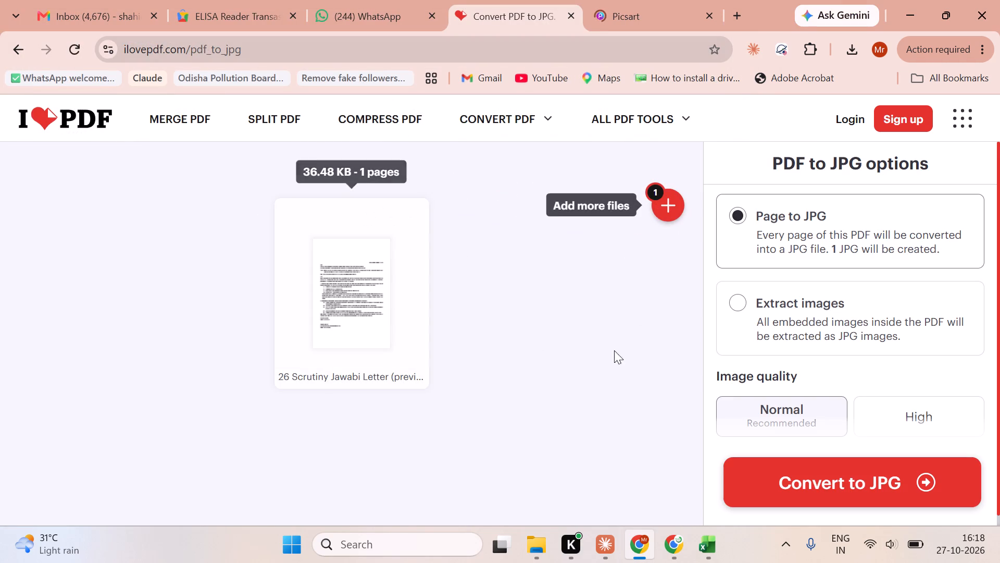
Convert the scrutiny letter's page to JPG at High image quality and download the result.
left_click(934, 412)
left_click(879, 480)
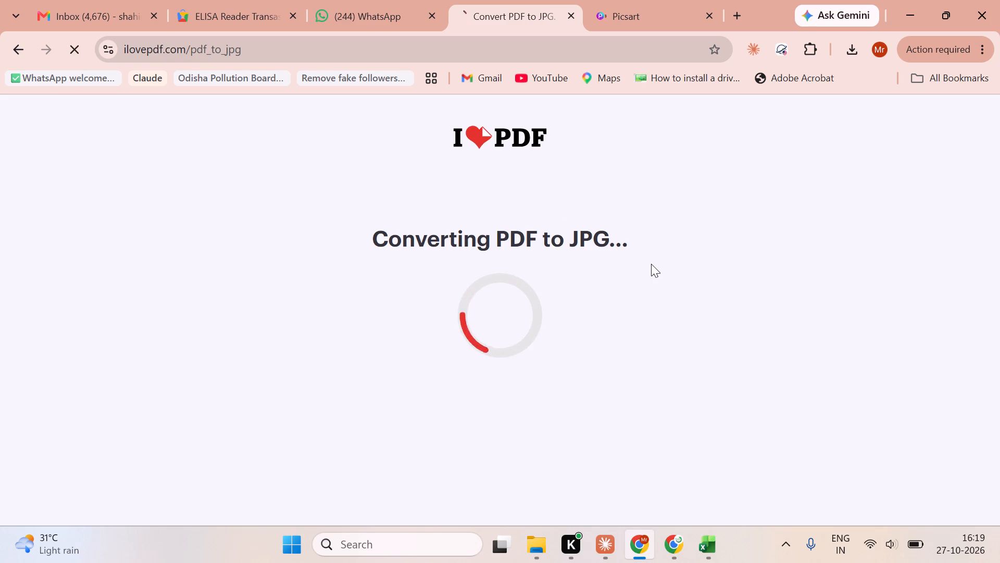
left_click(523, 259)
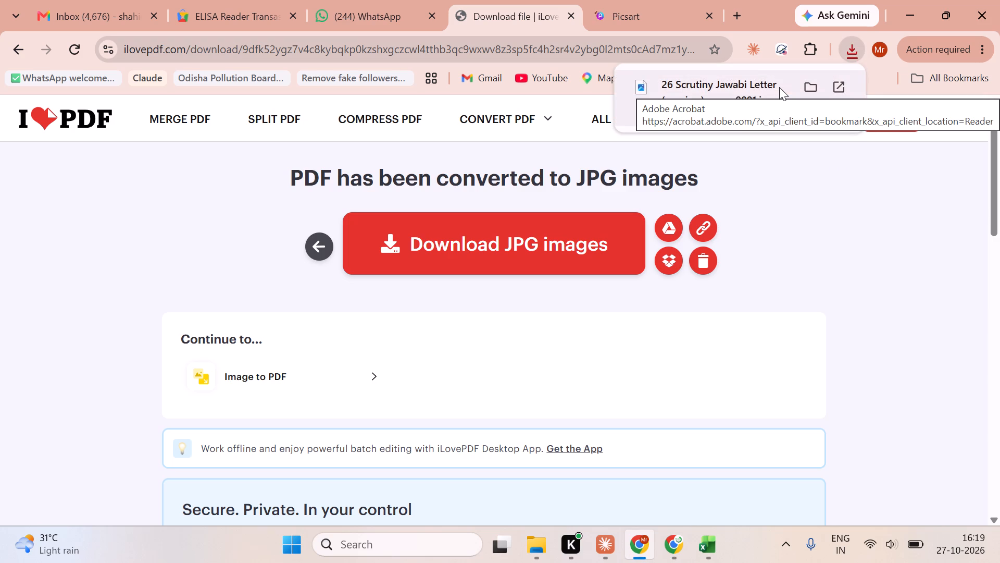
Check the downloaded JPG of the scrutiny letter in the image viewer and close it.
left_click(742, 110)
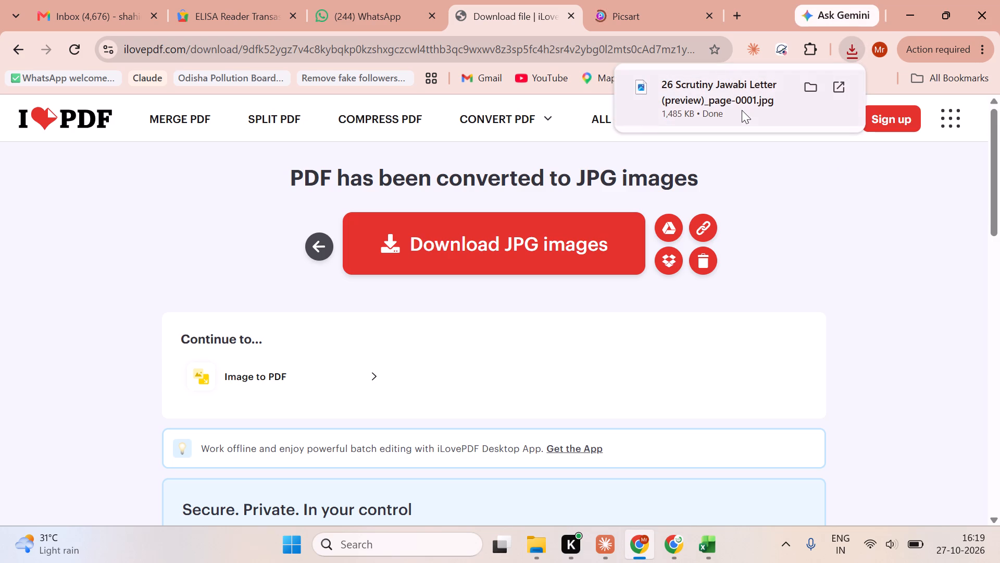
scroll(559, 375, "down", 2)
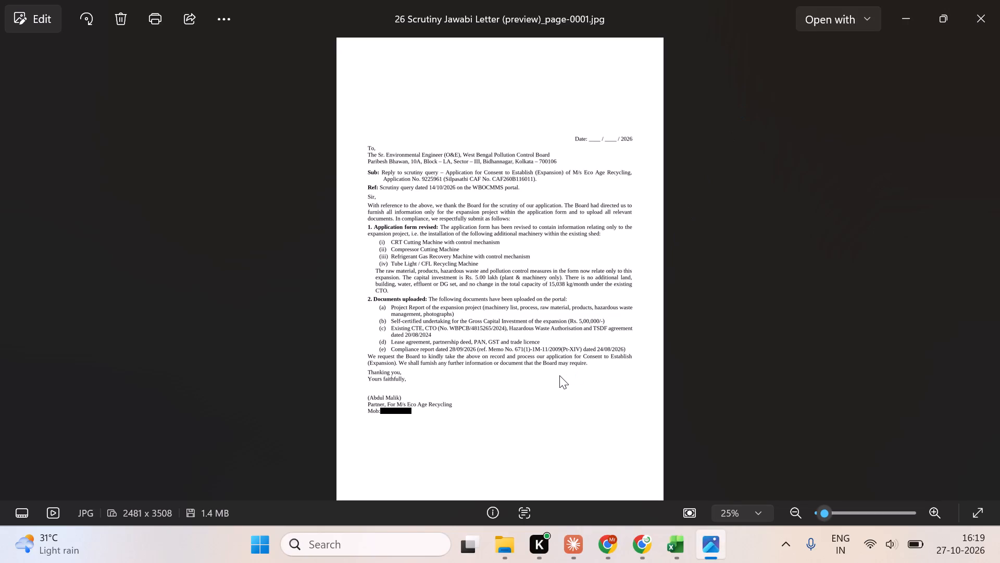
scroll(559, 375, "up", 3)
double_click(589, 338)
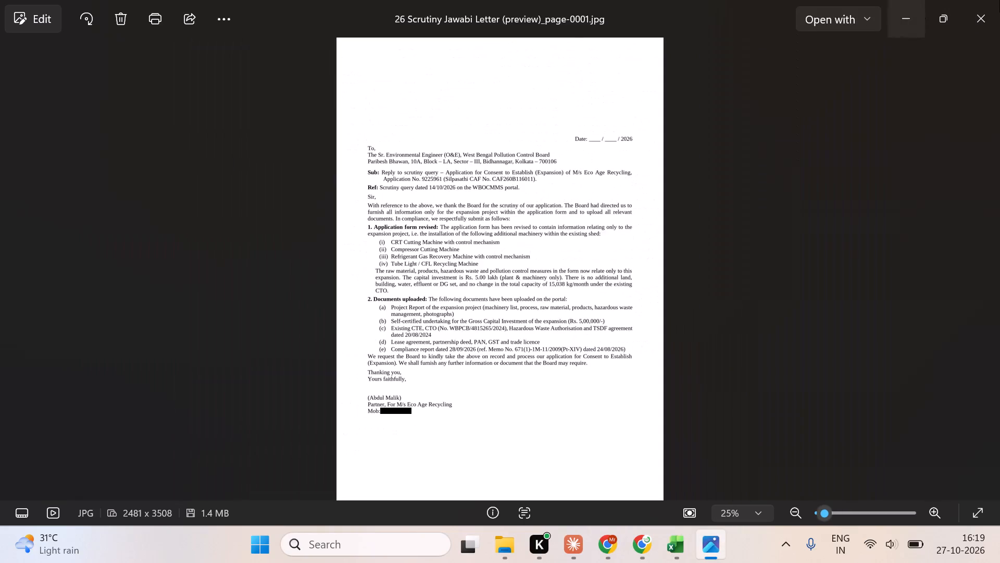
left_click(999, 0)
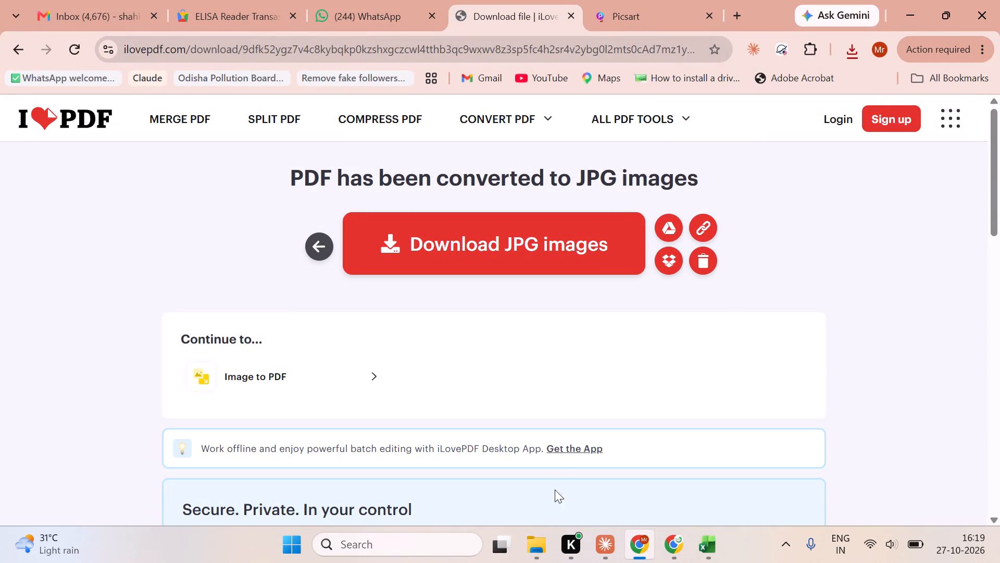
Open the letterhead Word version of "26 Scrutiny Jawabi Letter" from the Eco Age folder, check its closing block, and close it.
left_click(853, 59)
left_click(536, 559)
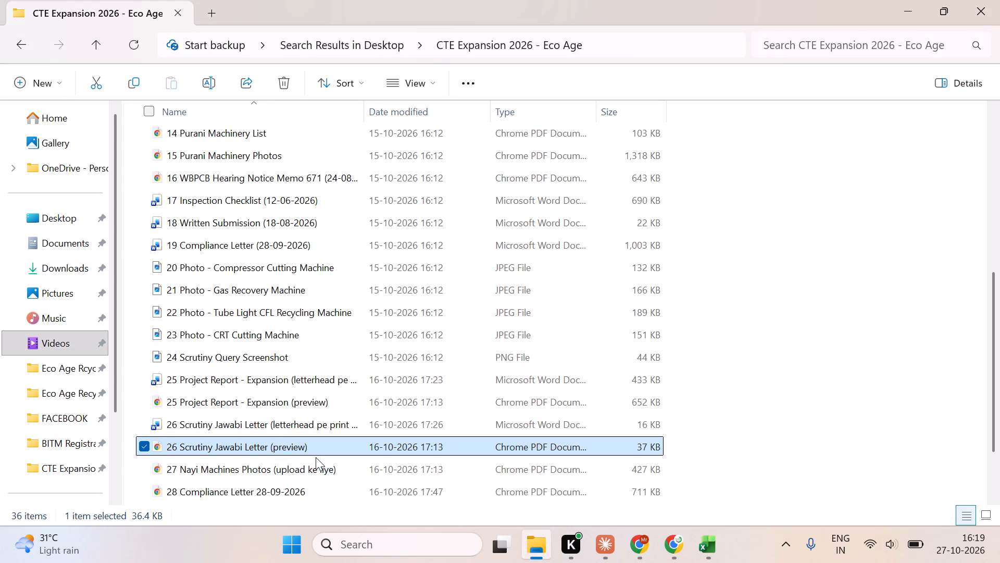
scroll(299, 463, "down", 1)
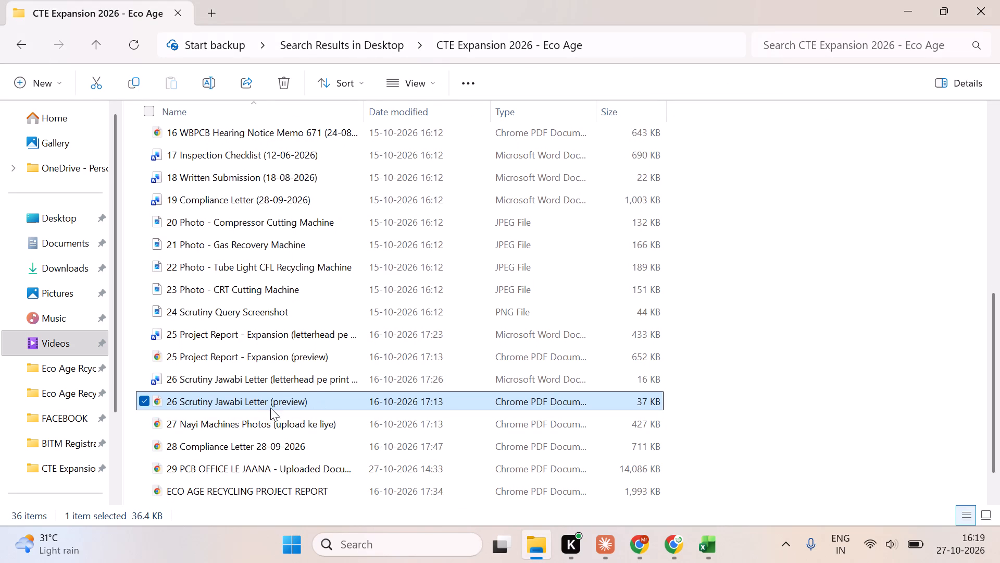
double_click(257, 376)
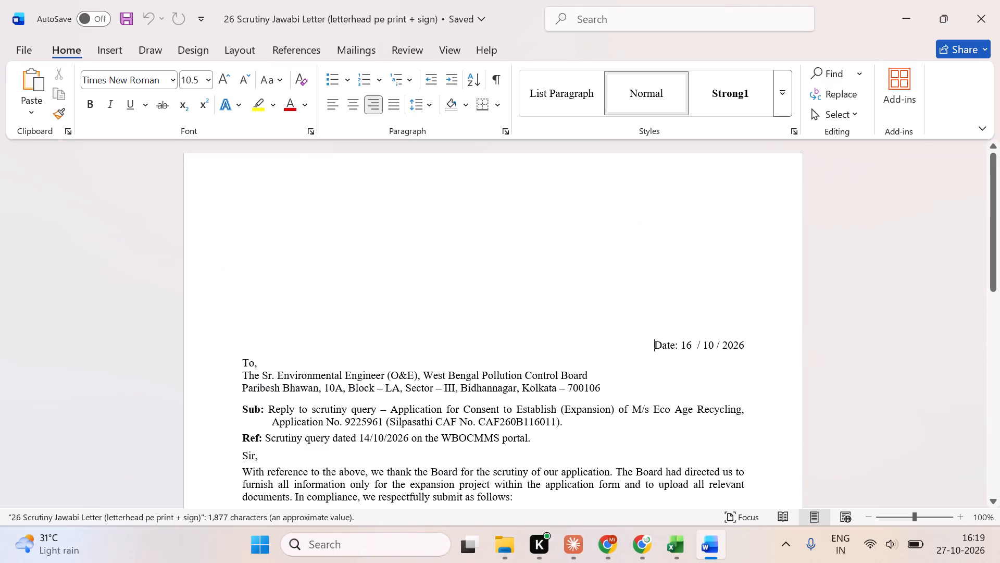
scroll(641, 382, "down", 7)
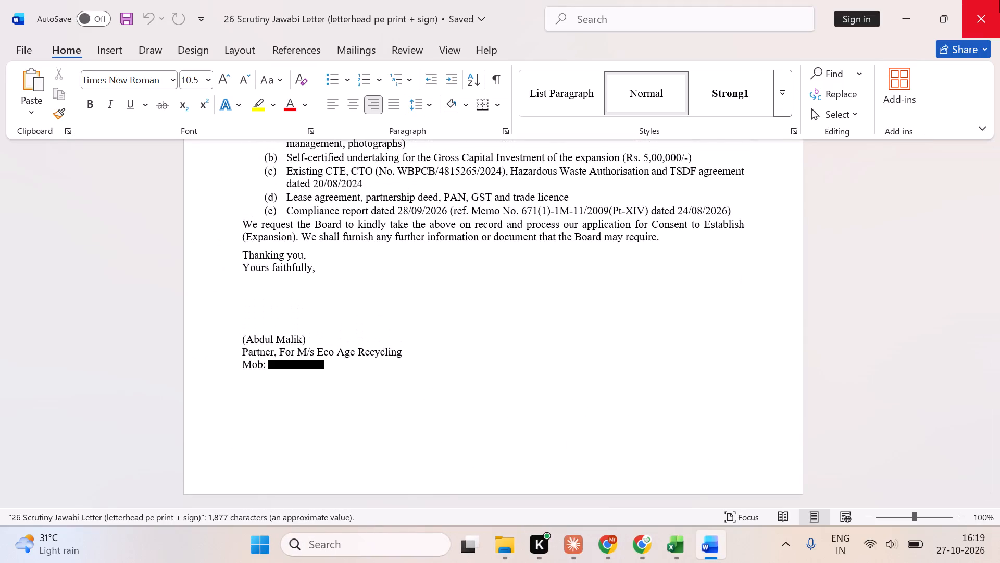
left_click(999, 0)
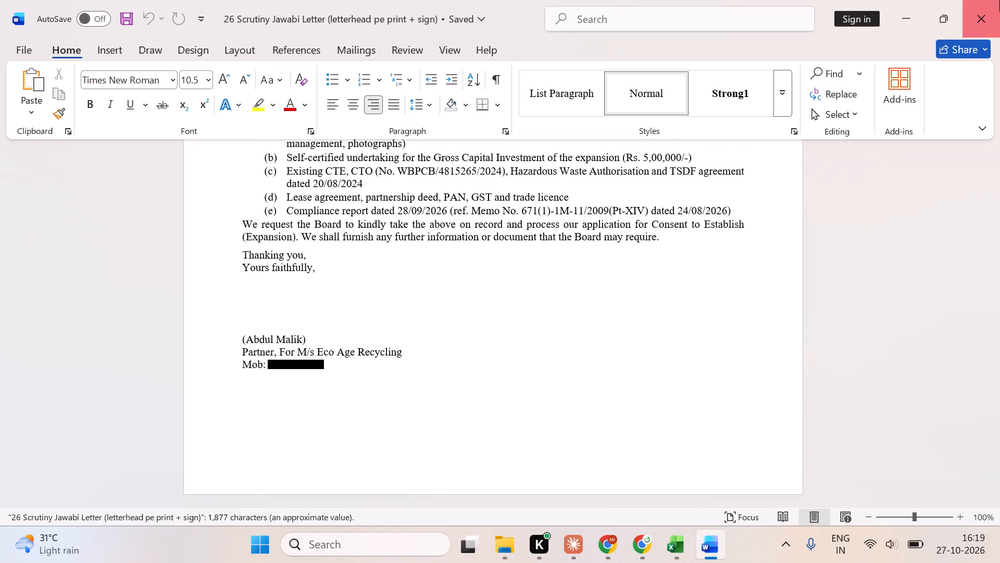
Open "26 Scrutiny Jawabi Letter (preview)", check the PDF down to its signature block, then close it and the iLovePDF download page.
double_click(256, 402)
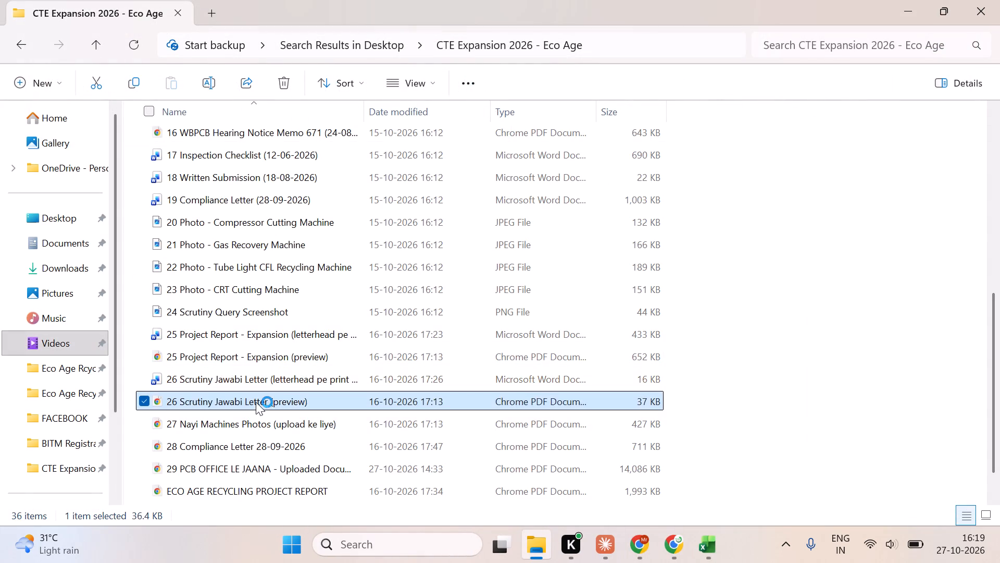
scroll(414, 404, "down", 10)
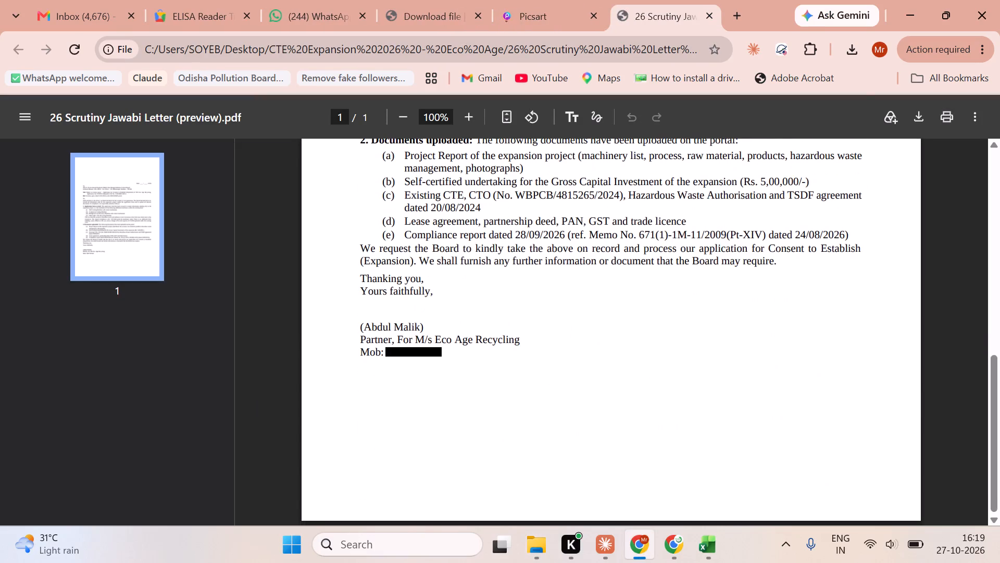
left_click(714, 16)
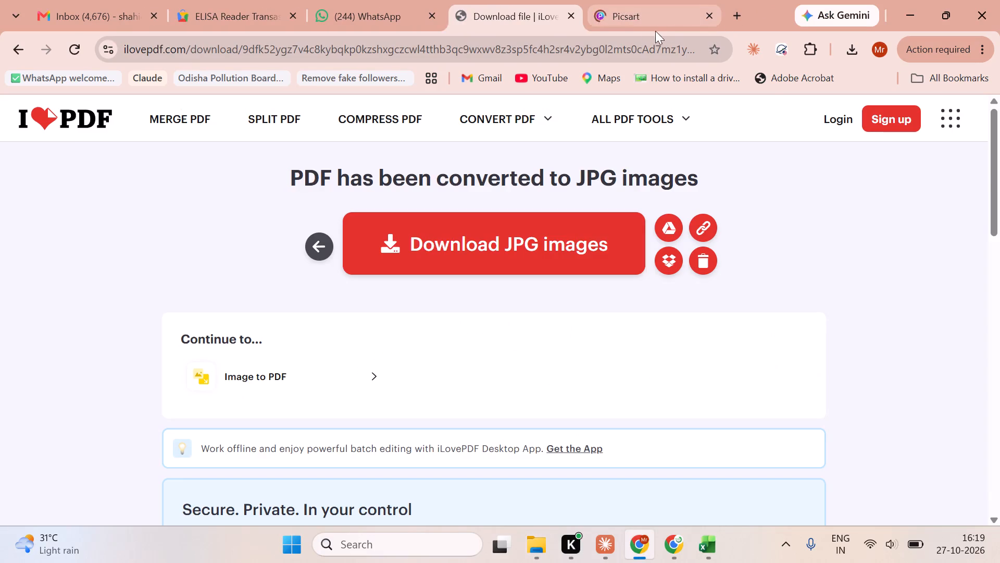
left_click(568, 20)
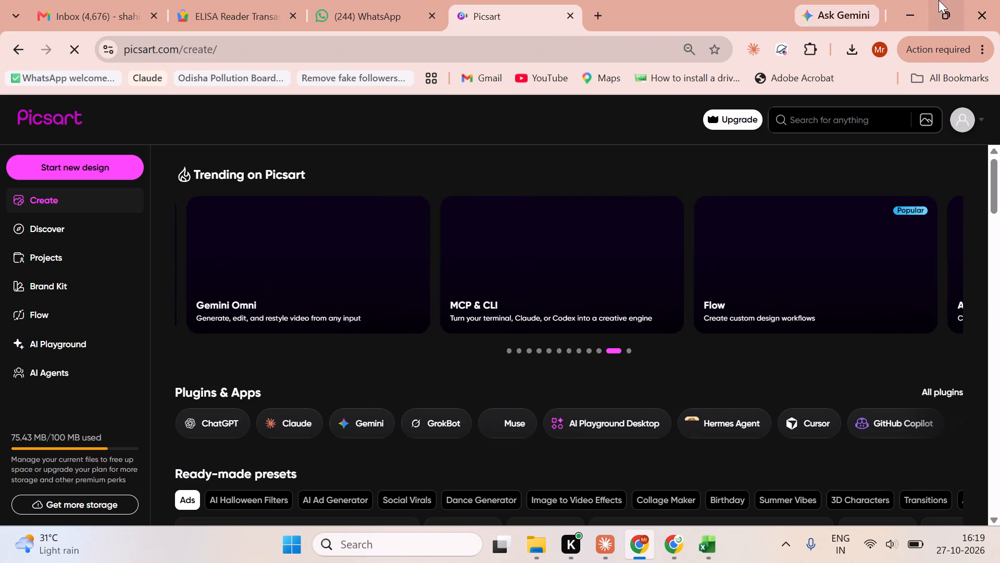
Reopen the letterhead Word version of "26 Scrutiny Jawabi Letter" and delete a blank line above the signatory's name.
left_click(910, 0)
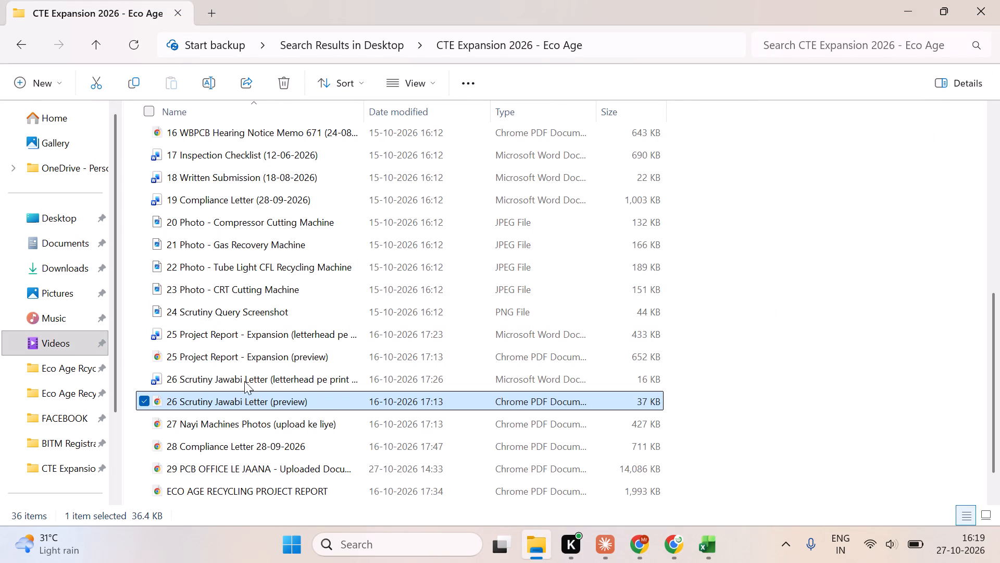
double_click(244, 381)
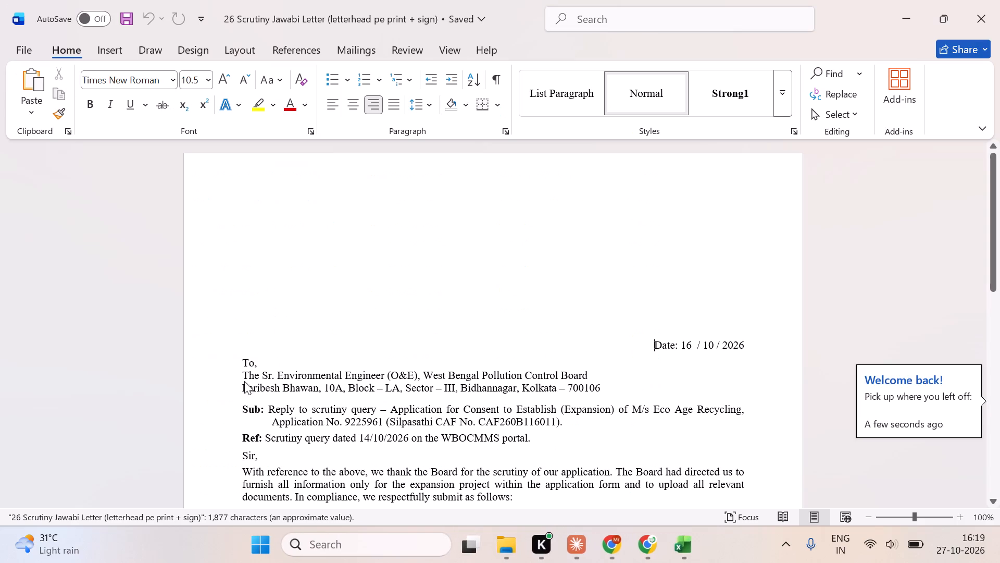
scroll(640, 433, "down", 5)
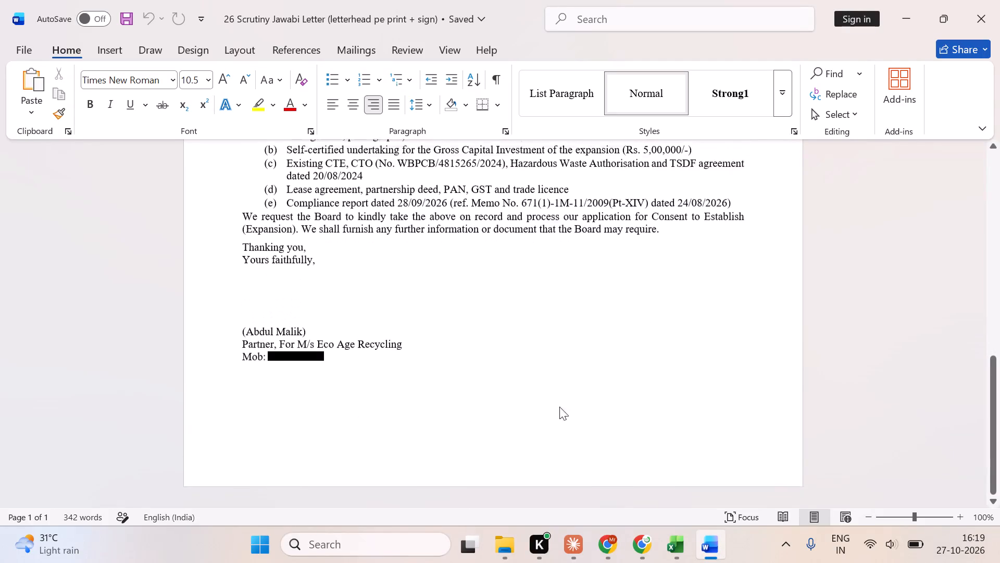
left_click(277, 316)
key("BackSpace")
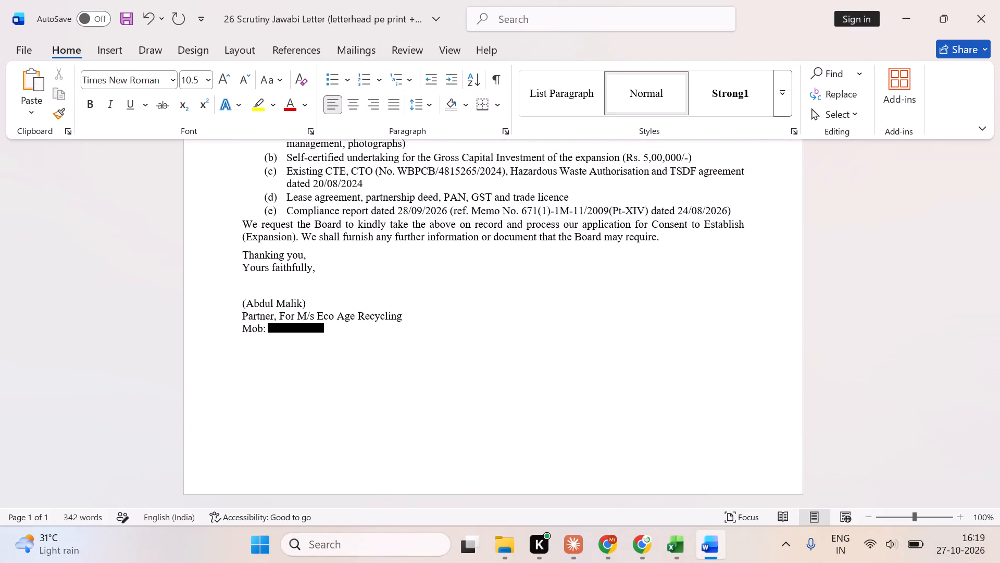
Join the signatory's name to the "Yours faithfully," line and pad it with spaces until it wraps directly below.
key("Down")
key("Left")
key("Left")
key("Left")
key("Left")
key("Left")
key("Left")
key("Left")
key("Left")
key("Left")
key("Left")
key("Left")
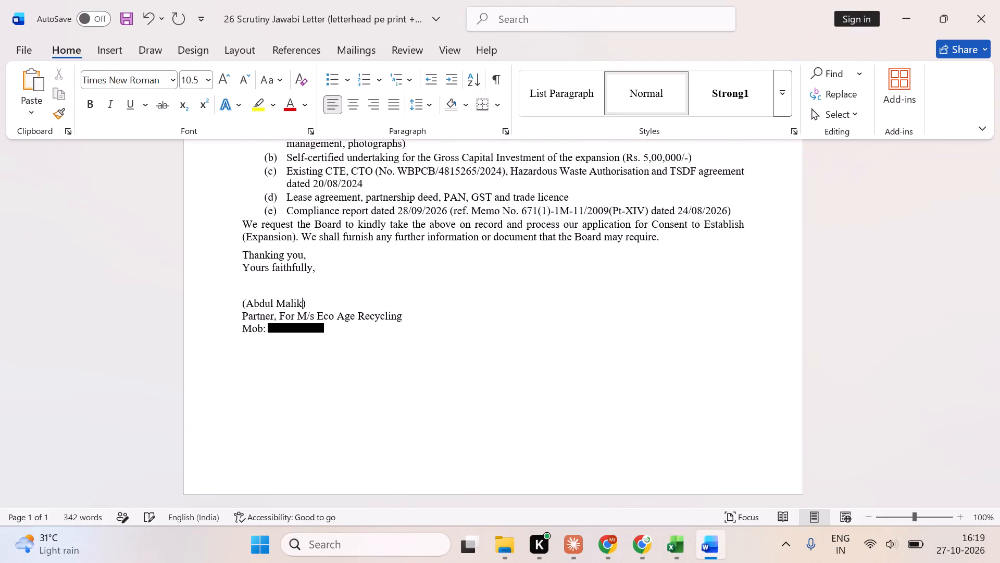
key("Left")
key("Left")
key("BackSpace")
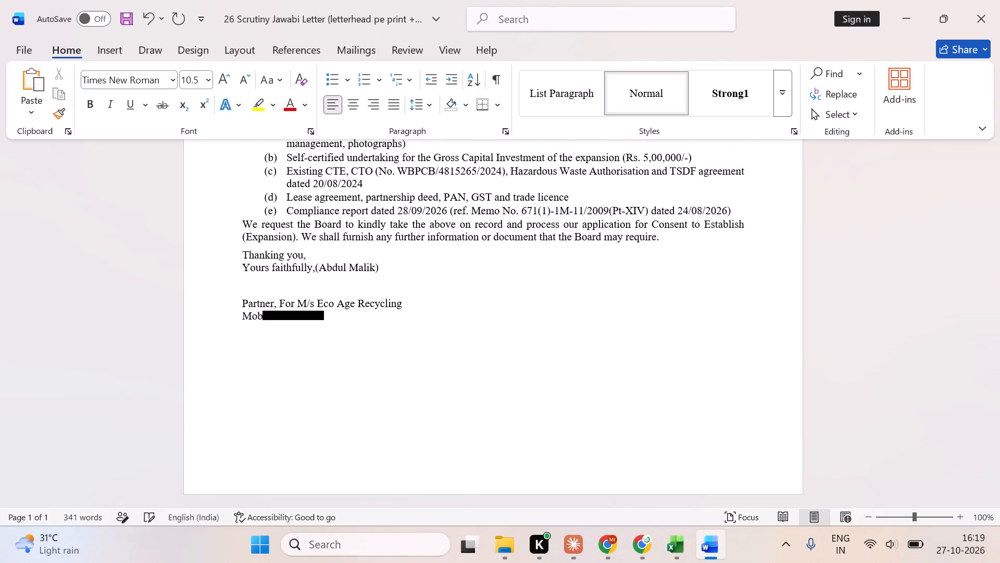
key("space")
key("space")
key("space")
key("space")
key("space")
key("space")
key("space")
key("space")
key("space")
key("space")
key("space")
key("space")
key("space")
key("space")
key("space")
key("space")
key("space")
key("space")
key("space")
key("space")
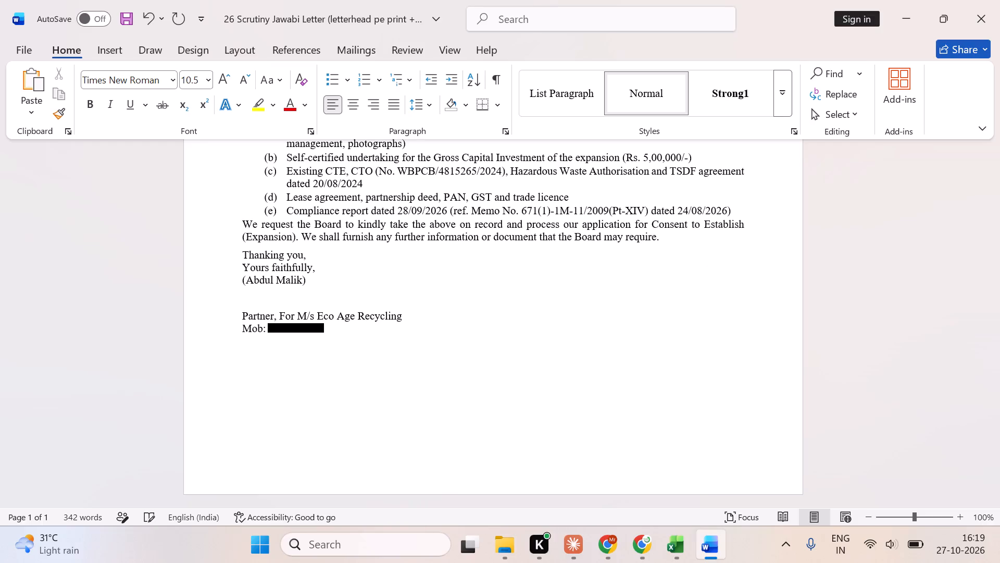
Join "Partner, For M/s Eco Age Recycling" to the signatory's name line and pad it with spaces until it wraps directly below.
key("Down")
key("Up")
key("Down")
key("BackSpace")
key("space")
key("space")
key("space")
key("space")
key("space")
key("space")
key("space")
key("space")
key("space")
key("space")
key("space")
key("space")
key("space")
key("space")
key("space")
key("space")
key("space")
key("space")
key("space")
key("space")
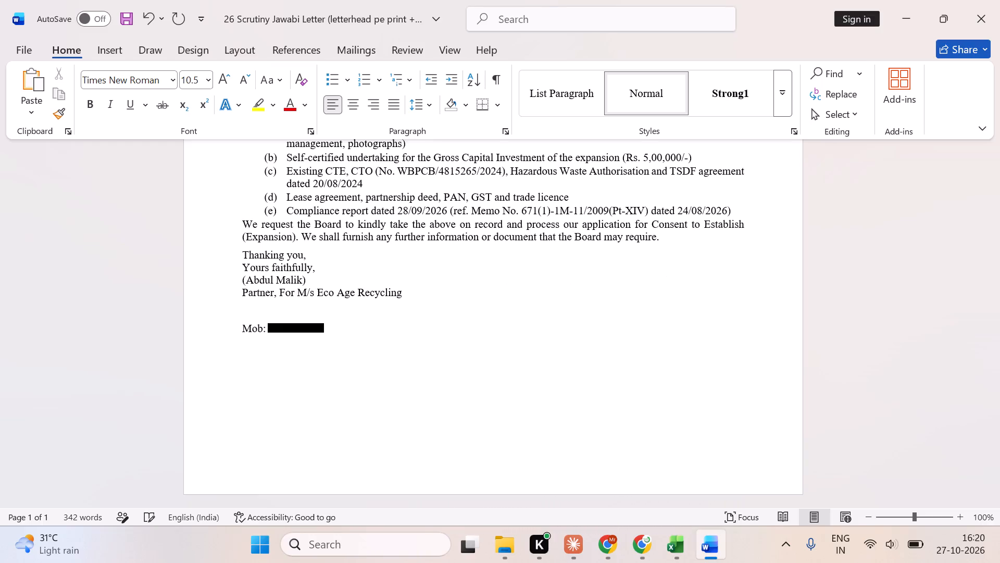
Join the mobile number line to the "Partner, For M/s Eco Age Recycling" line and pad it with spaces until it wraps directly below.
key("Down")
key("BackSpace")
key("space")
key("space")
key("space")
key("space")
key("space")
key("space")
key("space")
key("space")
key("space")
key("space")
key("space")
key("space")
key("space")
key("space")
key("space")
key("space")
key("space")
key("space")
key("space")
key("space")
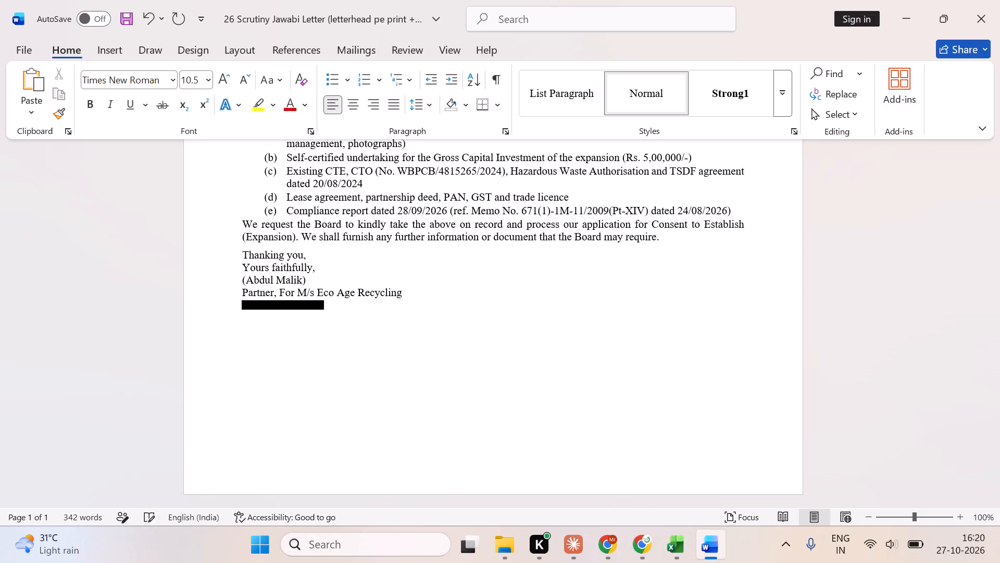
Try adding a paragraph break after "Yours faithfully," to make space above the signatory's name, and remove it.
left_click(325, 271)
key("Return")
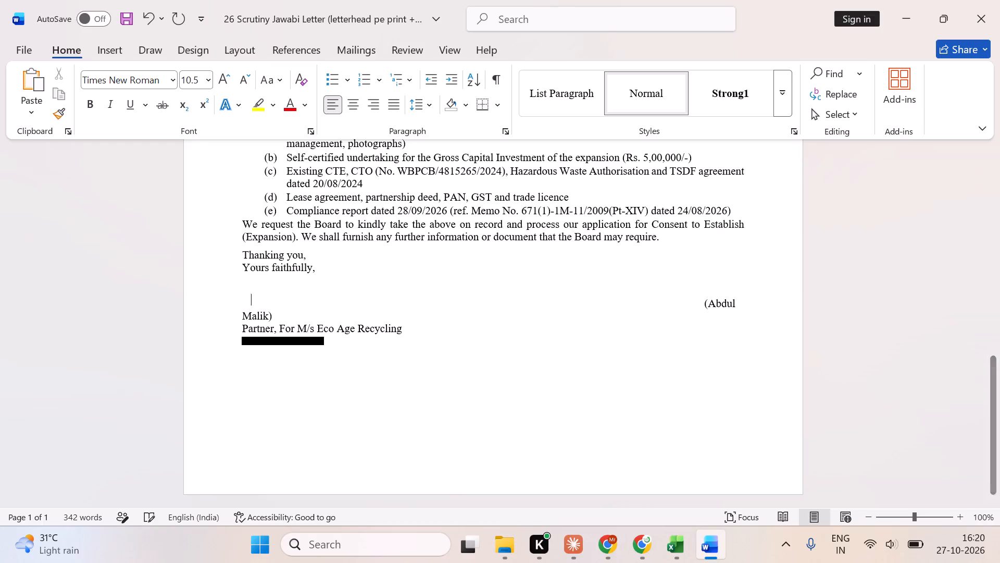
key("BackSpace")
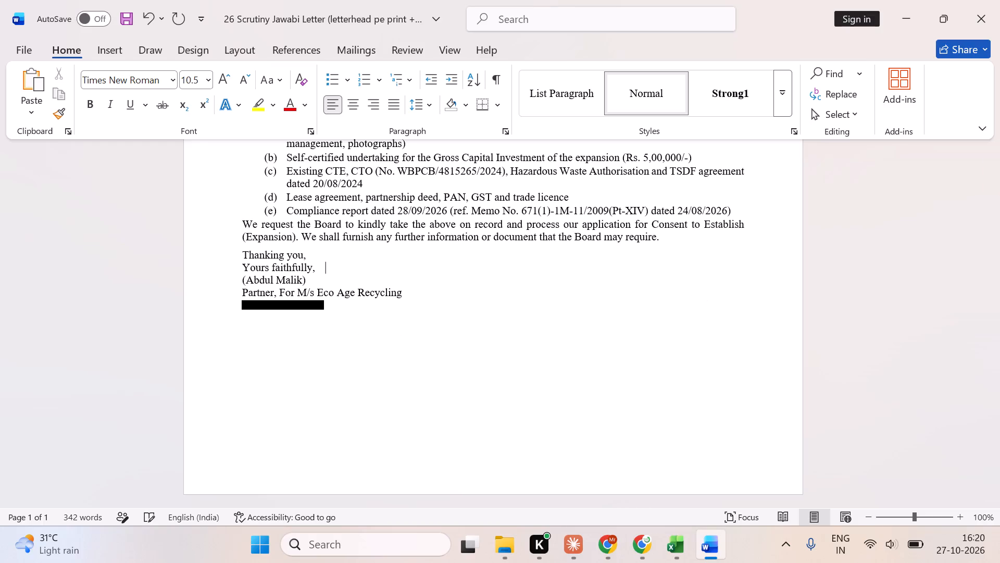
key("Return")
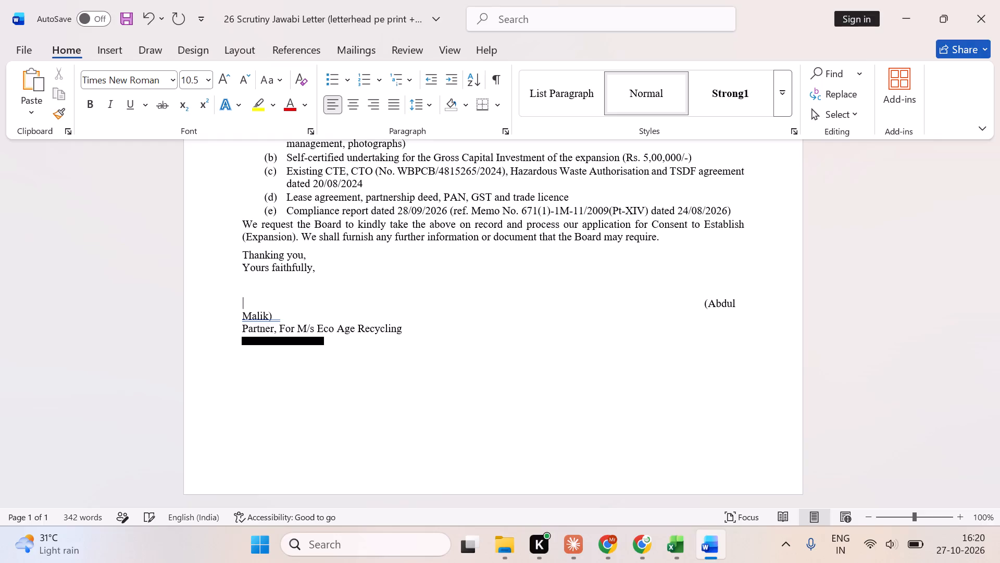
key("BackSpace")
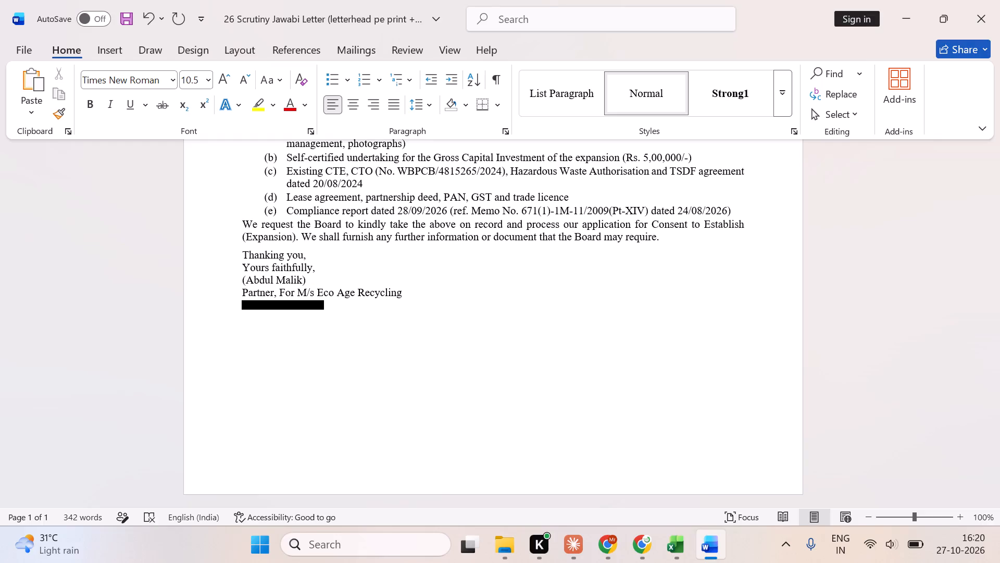
scroll(489, 417, "up", 3)
scroll(489, 417, "down", 1)
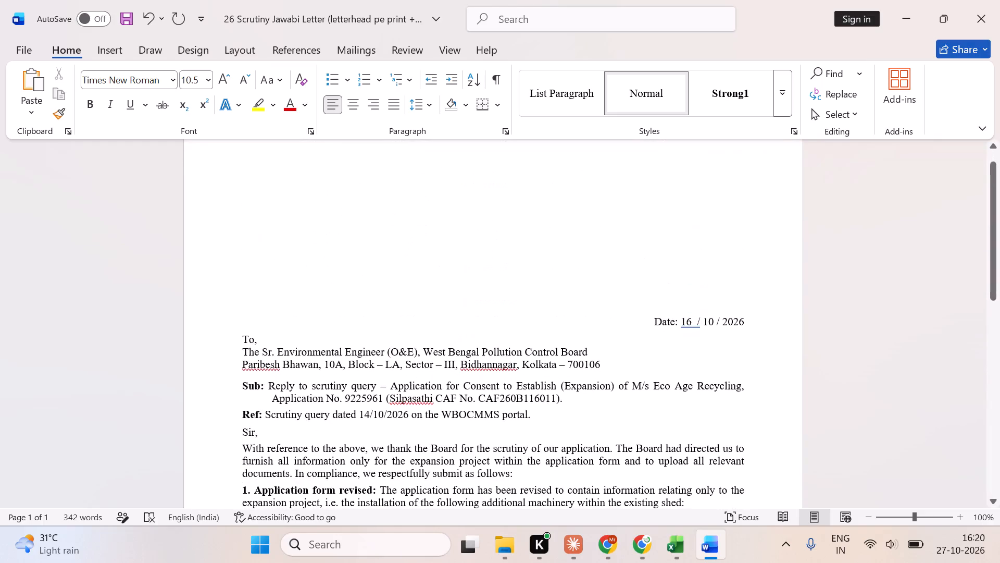
key("ctrl+s")
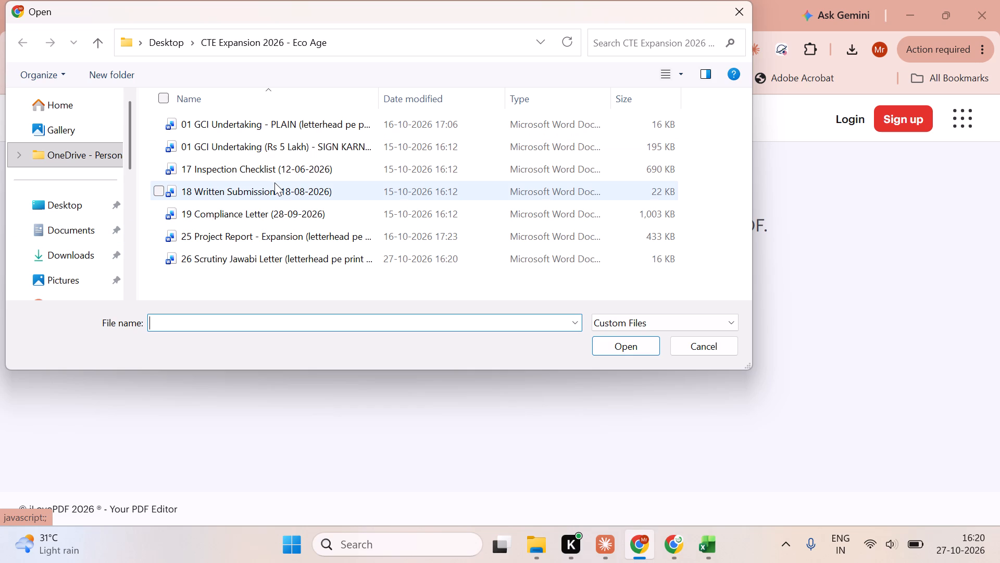
left_click(253, 215)
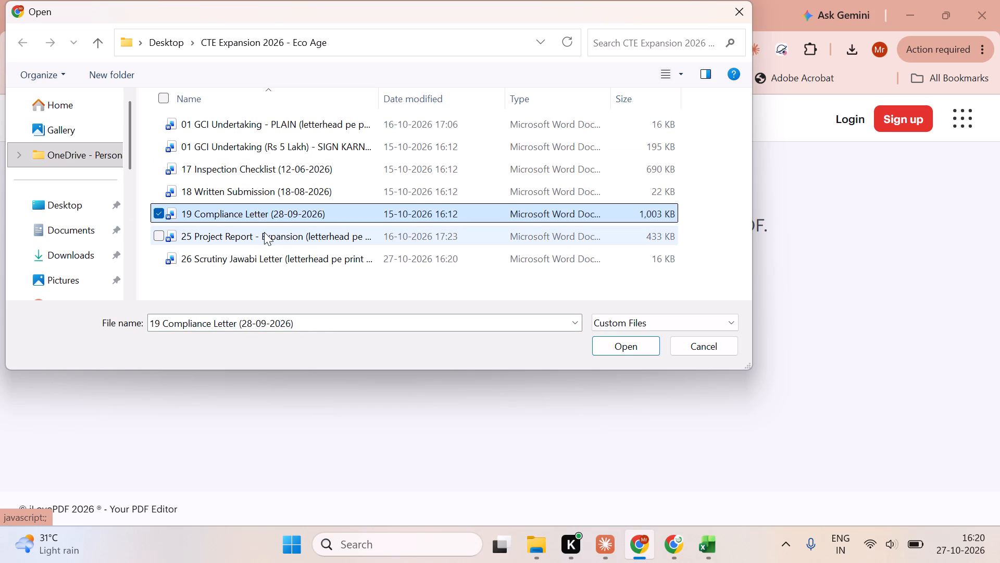
left_click(276, 256)
key("Return")
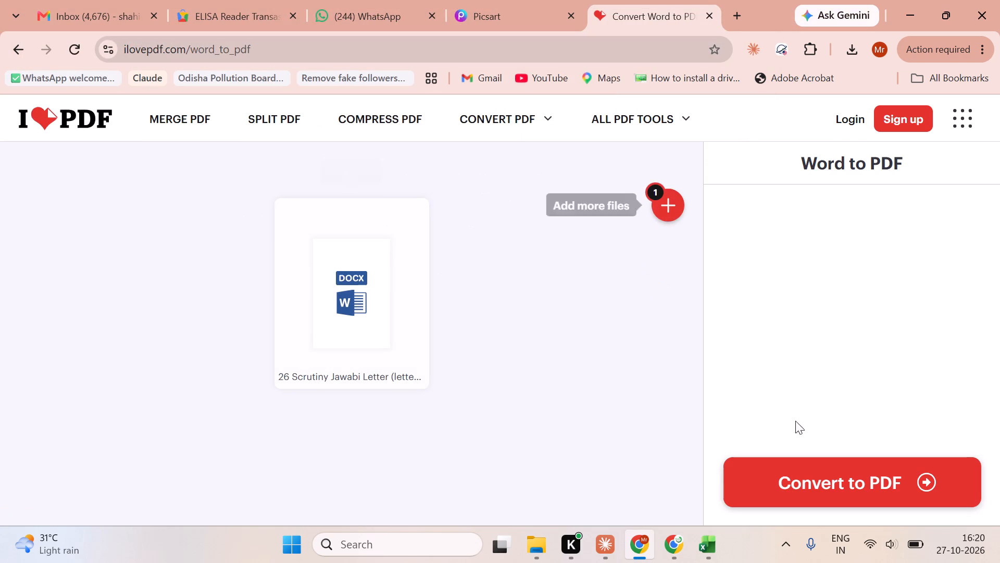
left_click(827, 467)
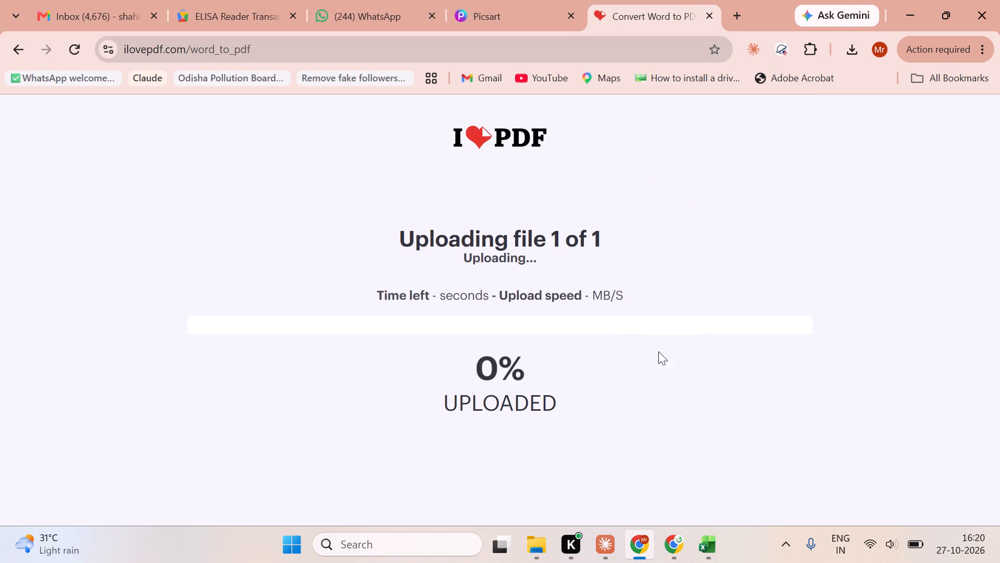
Search Google for "pdf to jpg" in a new tab.
left_click(736, 8)
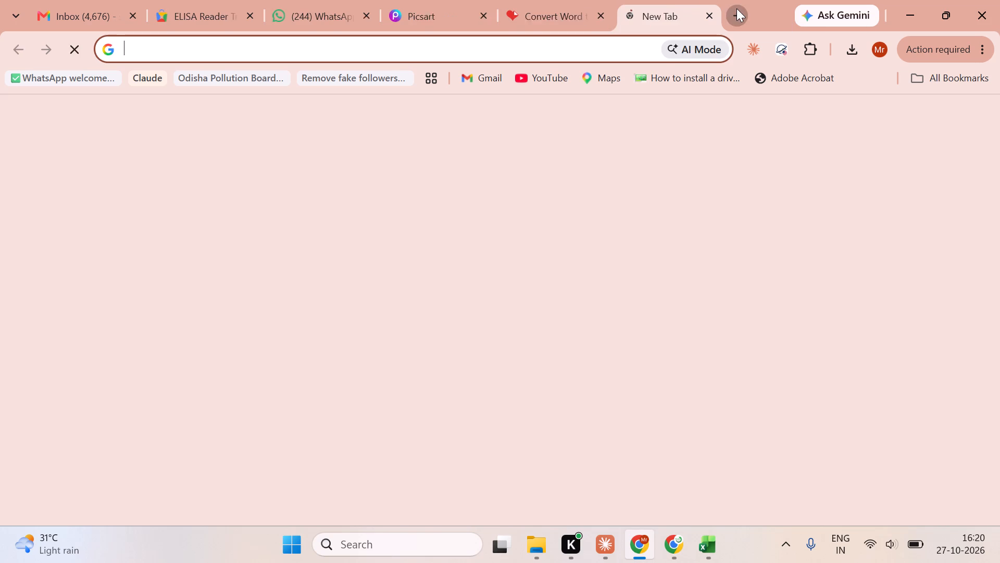
type("pdf")
key("Return")
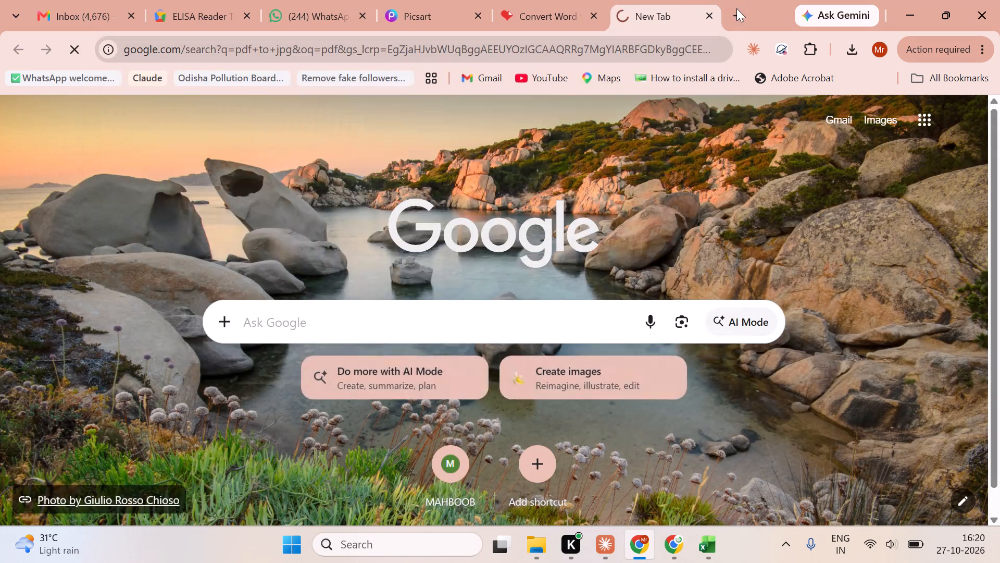
Switch to File Explorer and delete "26 Scrutiny Jawabi Letter (preview)_page-0001" from the Downloads folder.
left_click(531, 542)
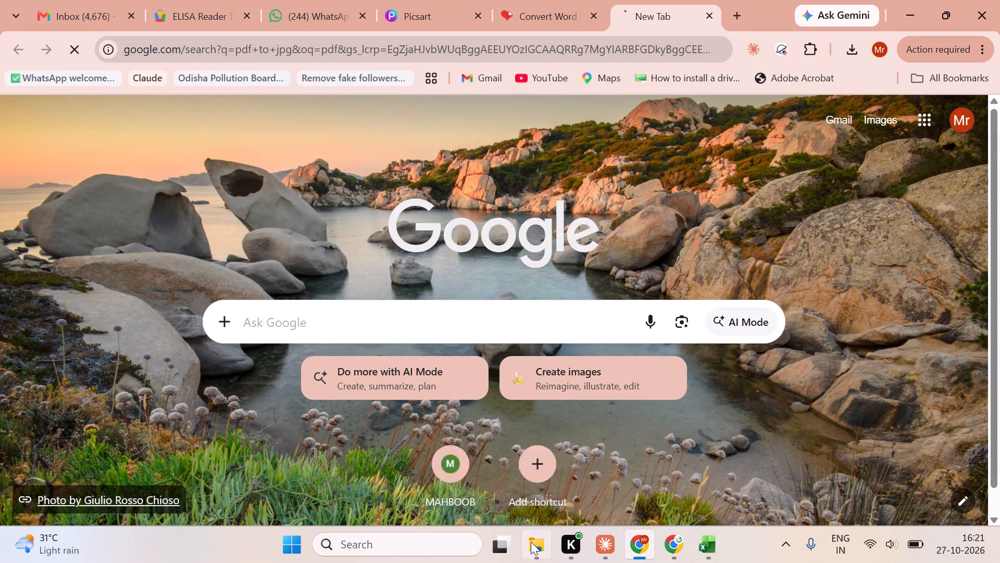
left_click(43, 265)
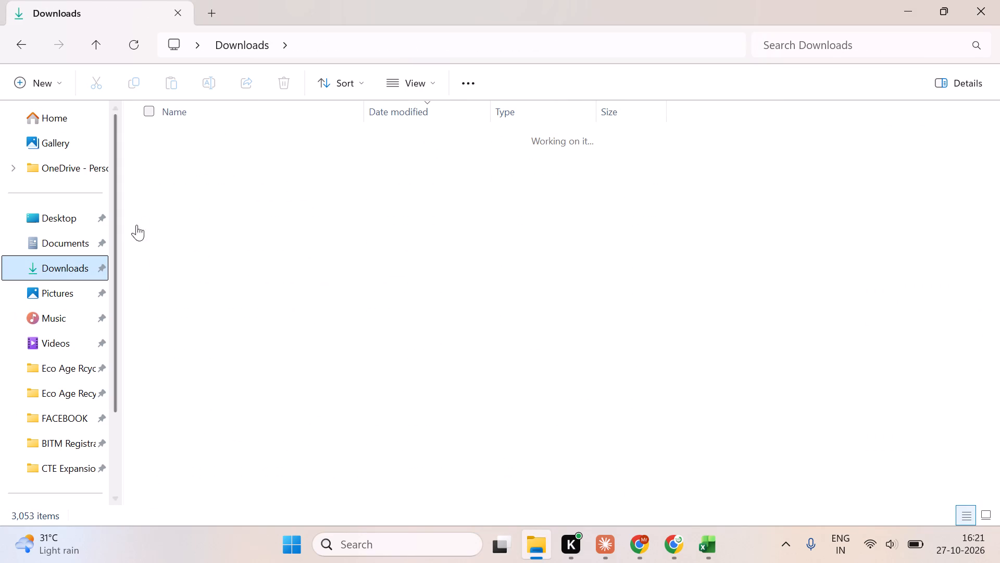
left_click(205, 149)
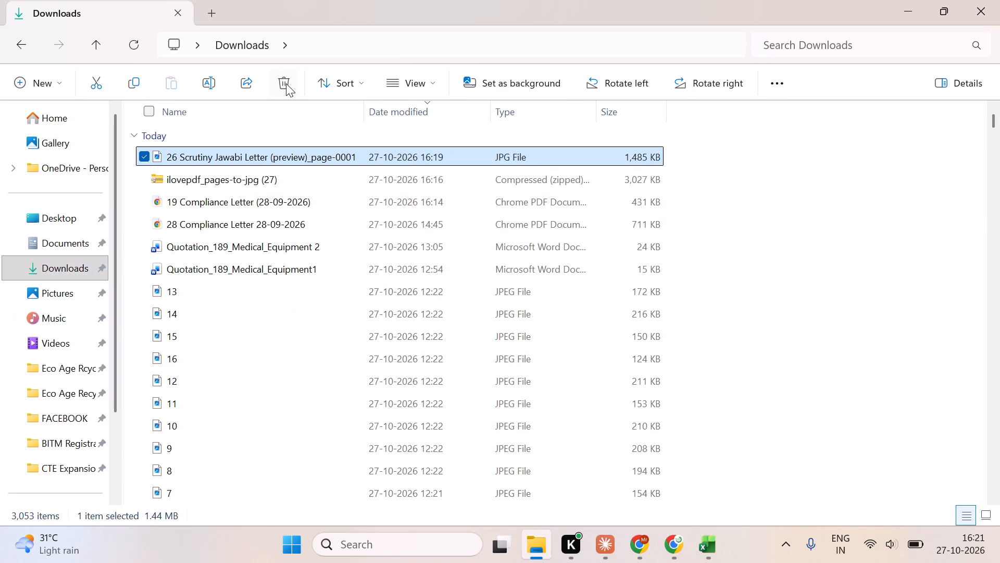
left_click(288, 82)
Return to Chrome and download the converted scrutiny letter PDF from iLovePDF.
left_click(633, 547)
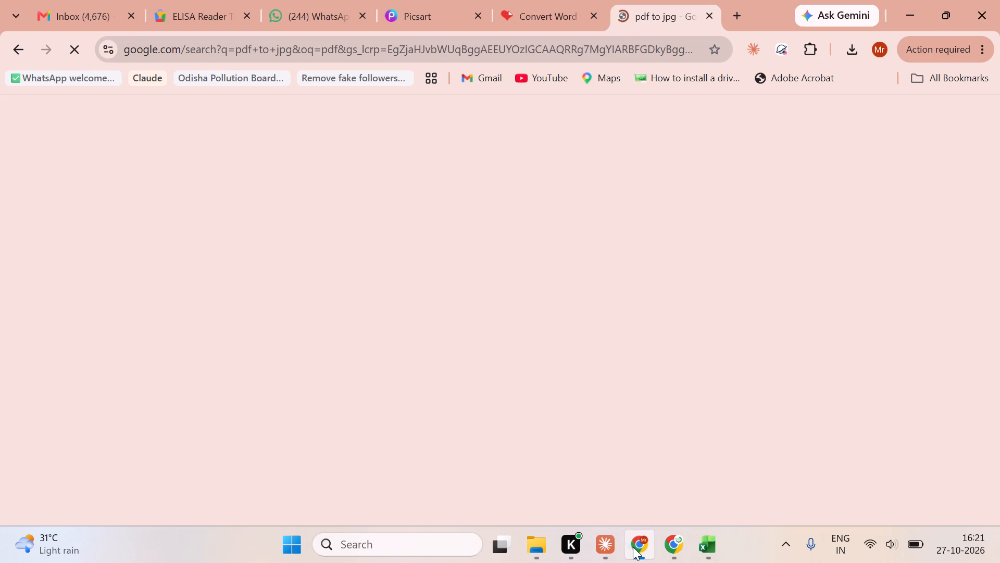
left_click(527, 0)
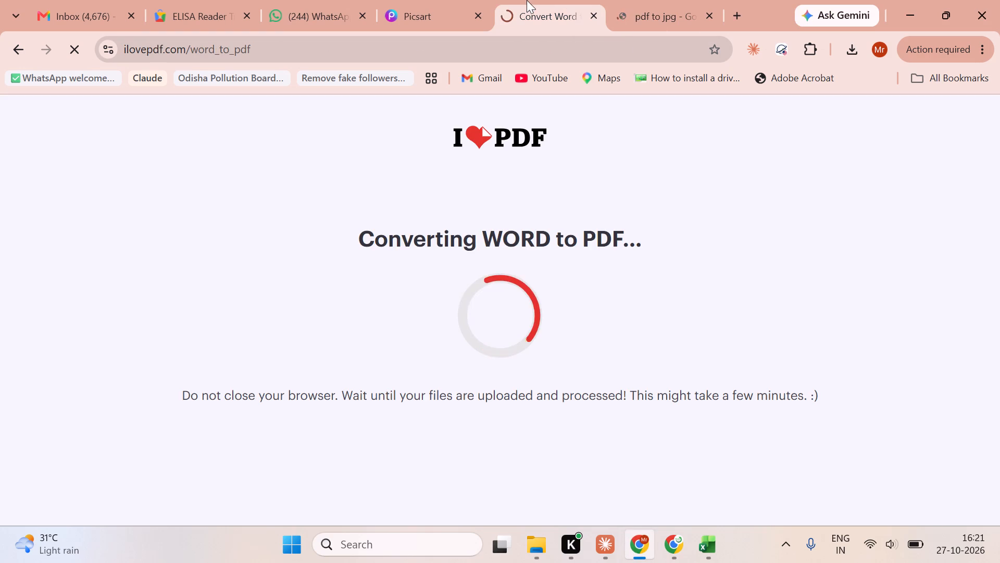
left_click(534, 226)
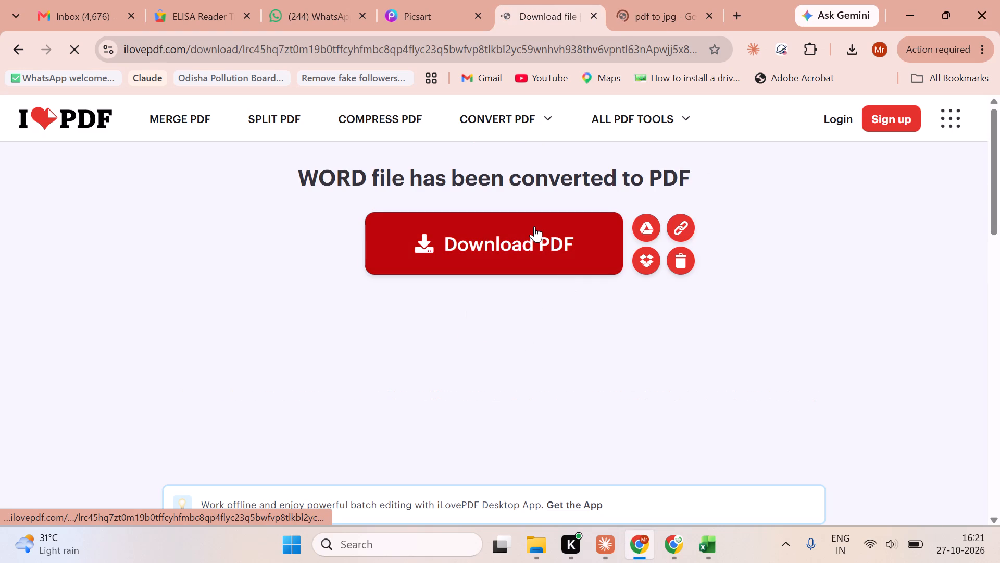
left_click(657, 2)
left_click(273, 285)
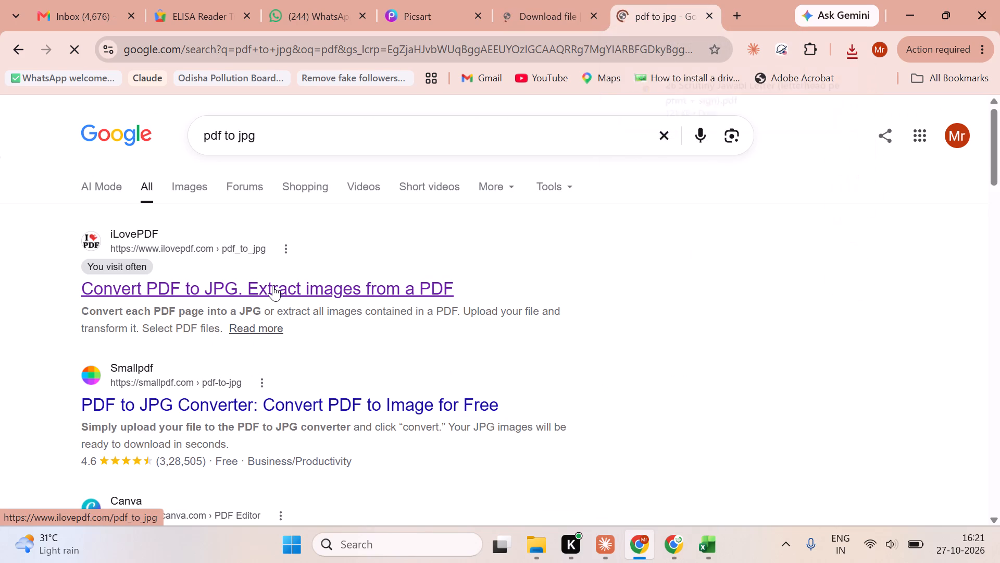
left_click(455, 291)
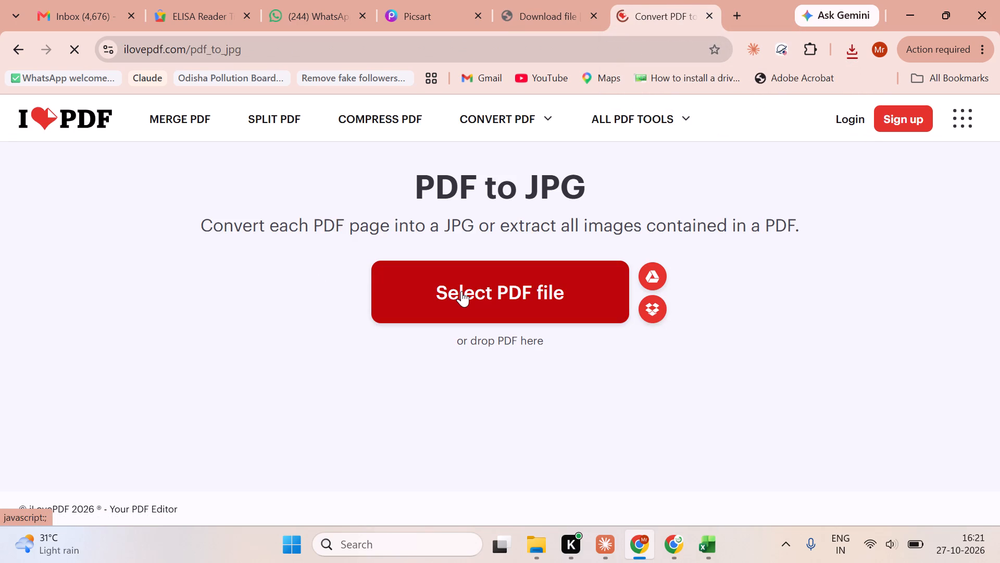
left_click(488, 274)
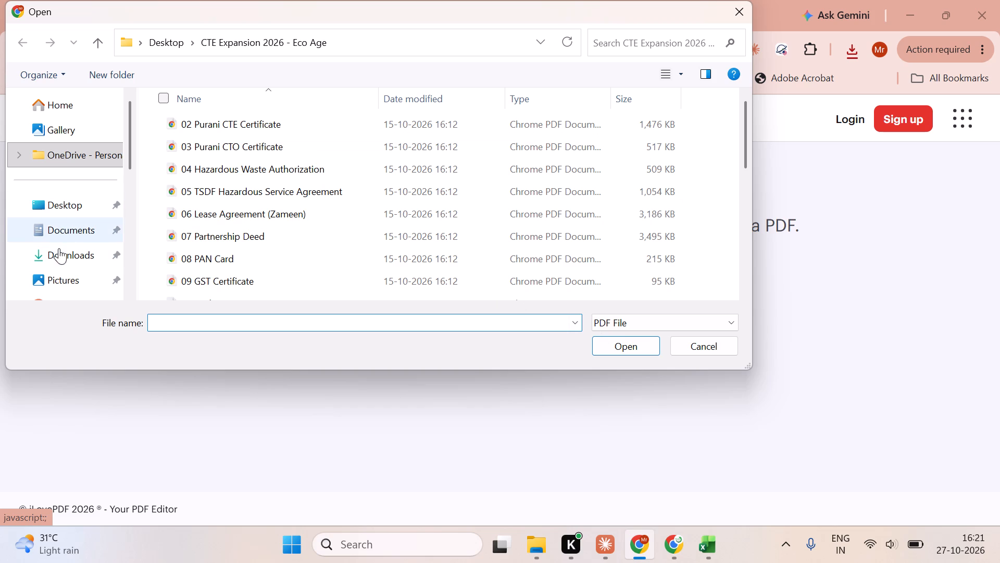
left_click(59, 248)
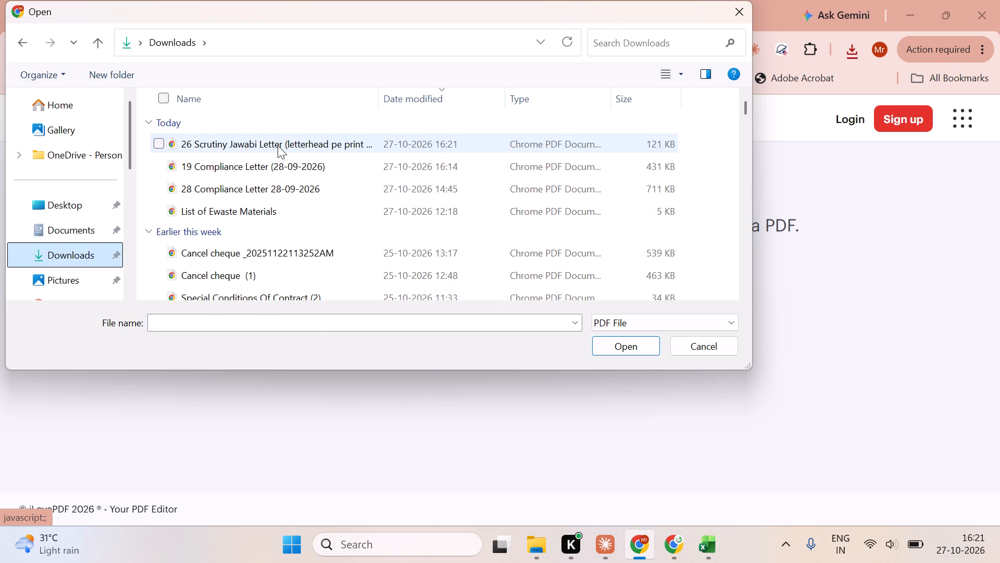
left_click(278, 145)
key("Return")
scroll(811, 402, "down", 3)
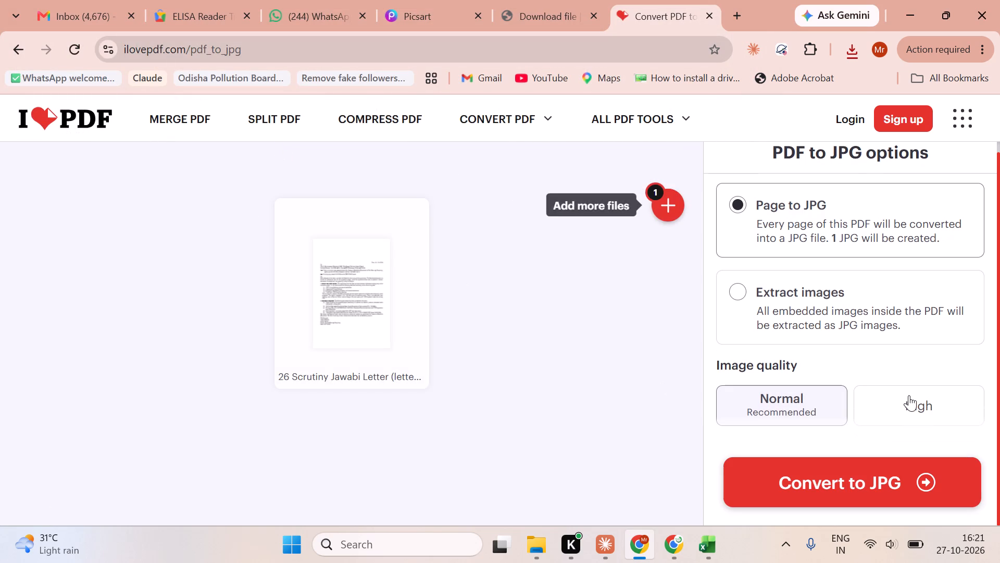
left_click(909, 395)
left_click(821, 483)
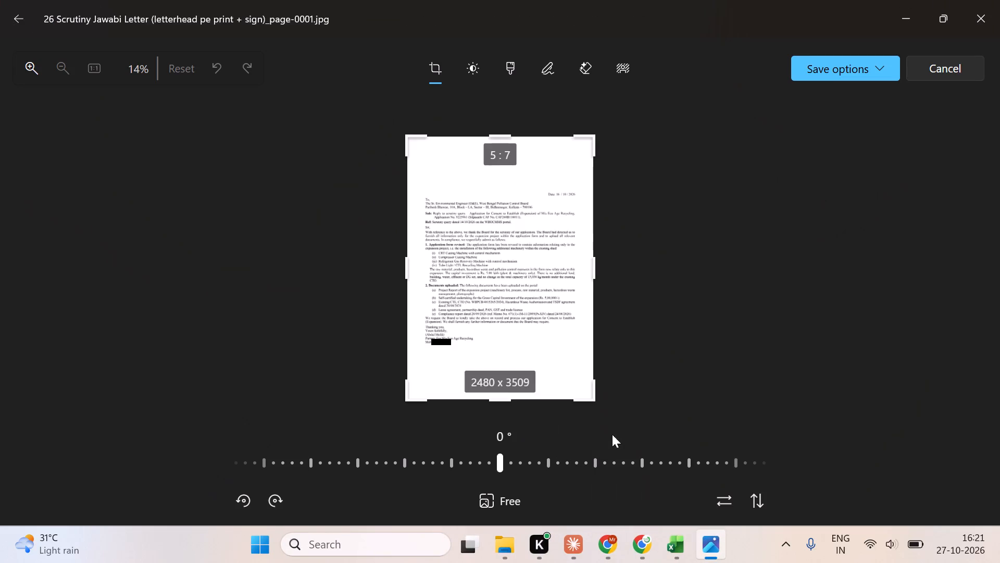
left_click_drag(502, 409, 507, 358)
left_click_drag(502, 138, 494, 202)
left_click_drag(342, 266, 364, 266)
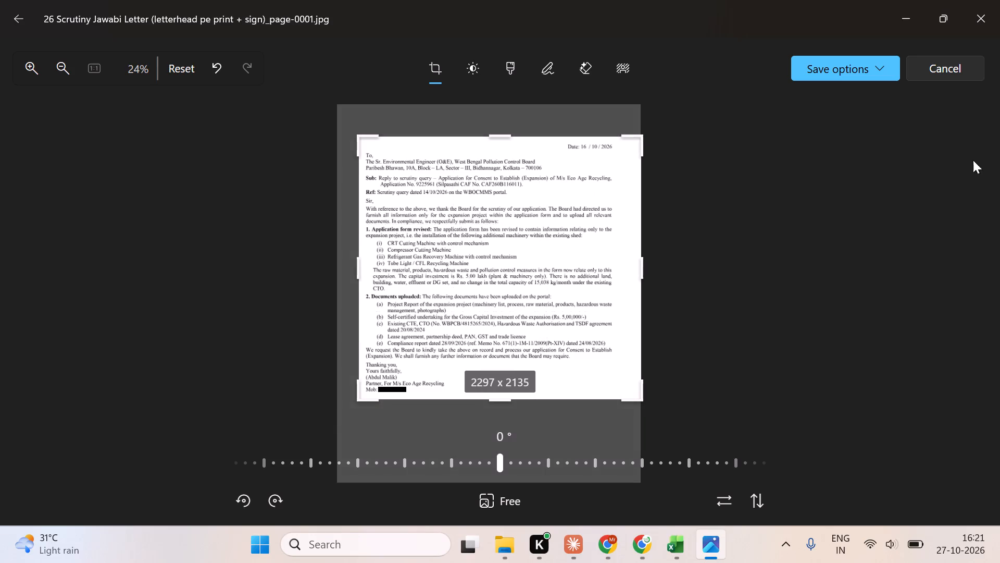
left_click(864, 56)
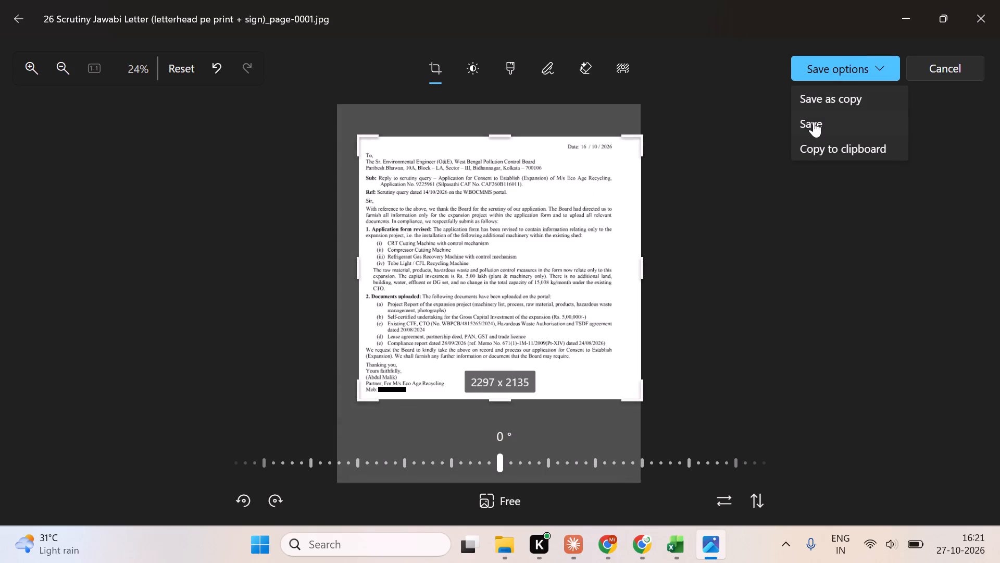
left_click(814, 121)
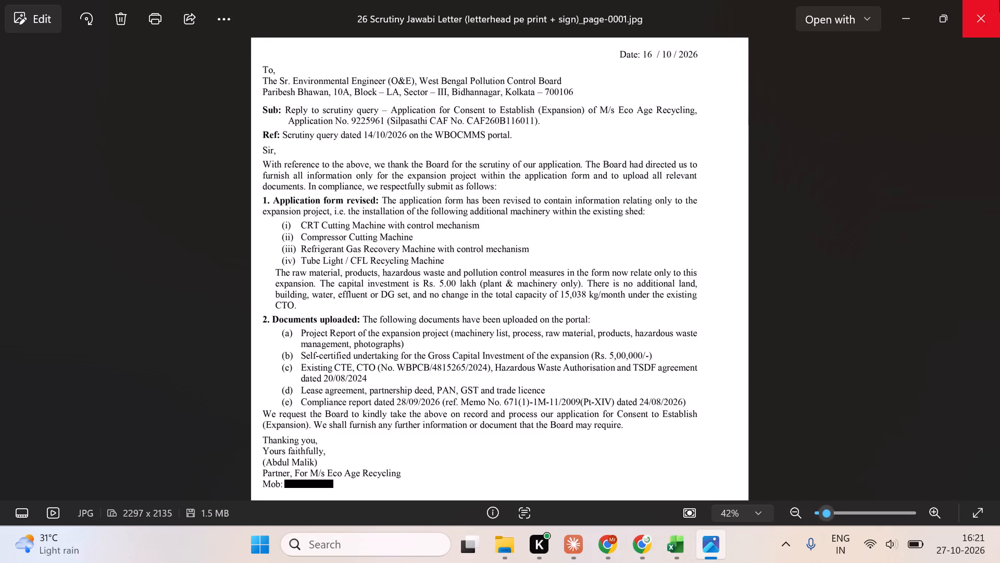
left_click(999, 0)
Open the Eco Age letterhead "Untitled Project" from Picsart's project files and close the Picsart files tab.
left_click(454, 0)
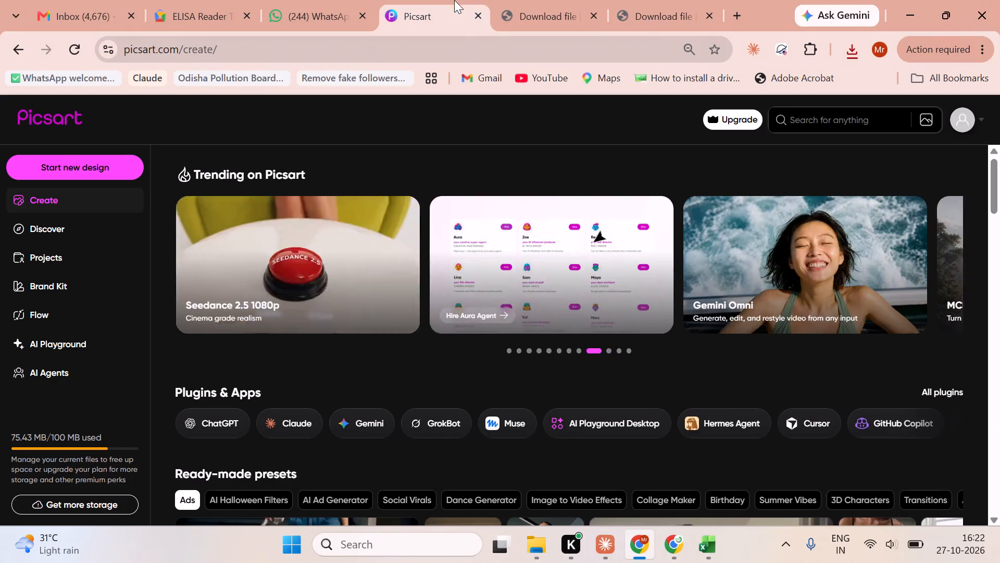
left_click(32, 256)
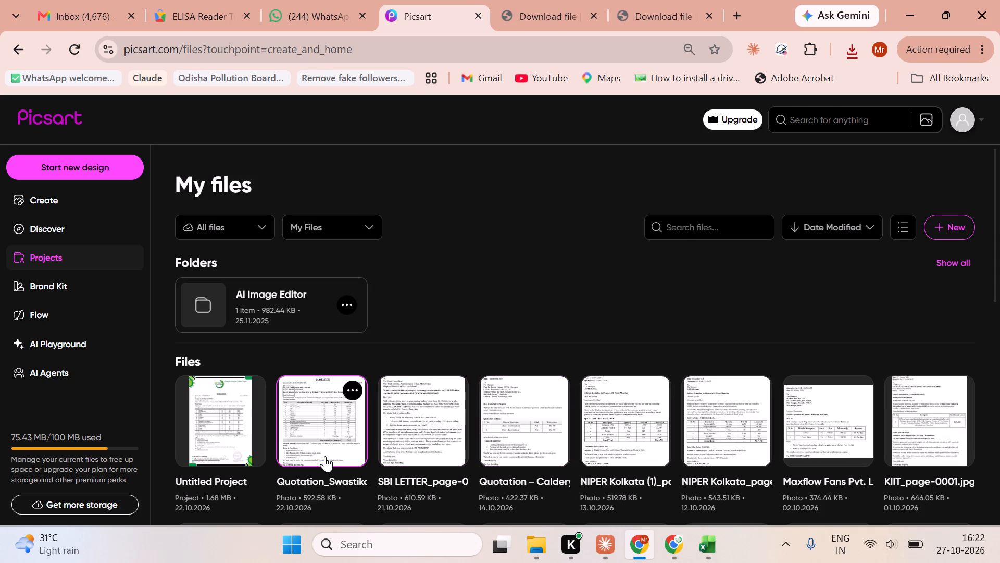
left_click(211, 425)
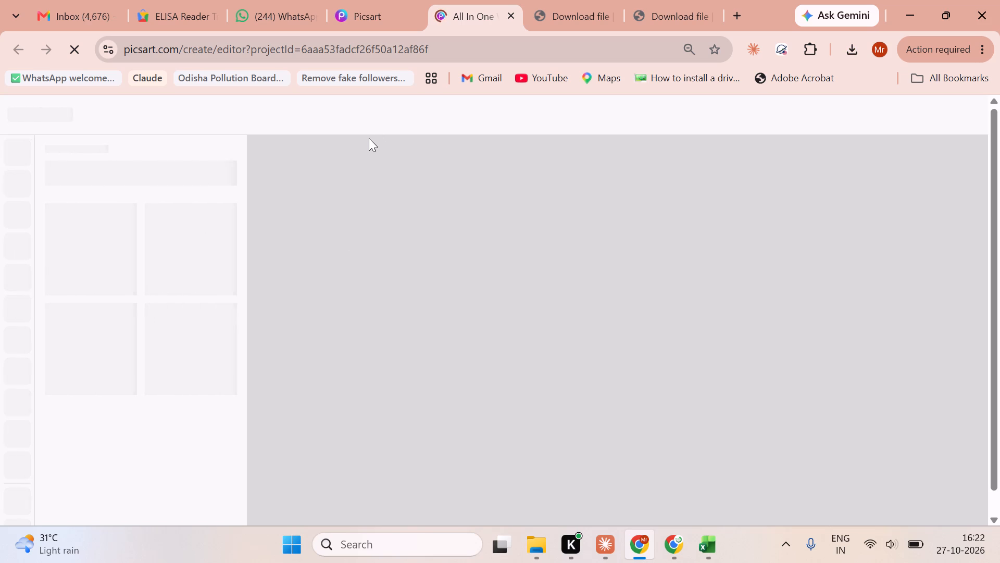
left_click(318, 203)
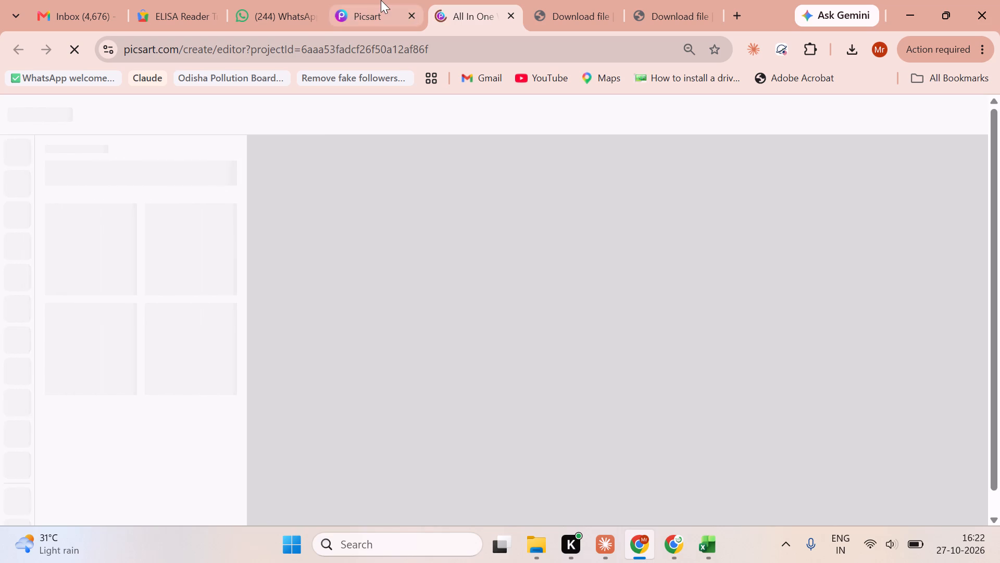
left_click(381, 0)
left_click(410, 16)
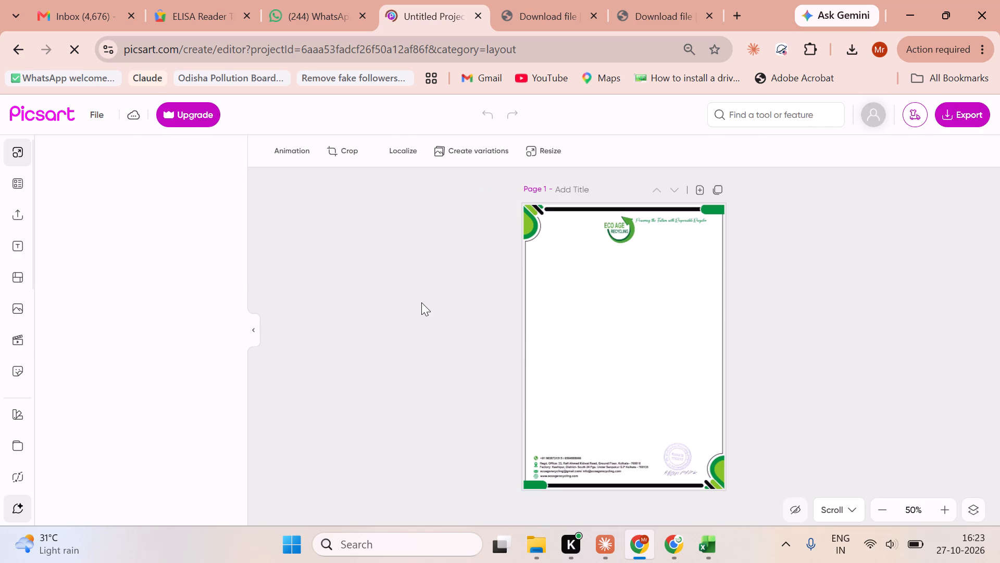
Show the uploaded images in the Picsart editor for the letterhead project.
left_click(18, 221)
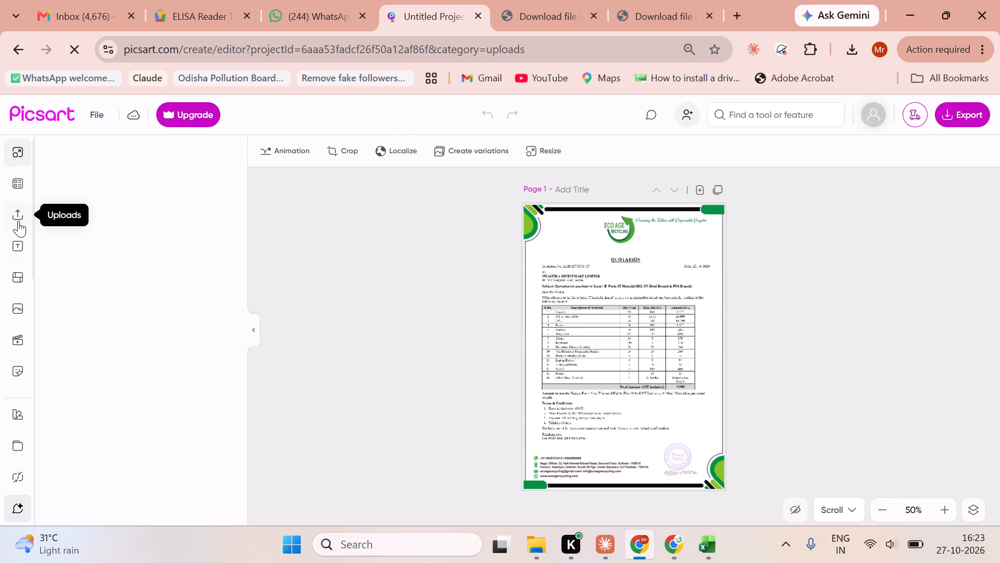
left_click(600, 279)
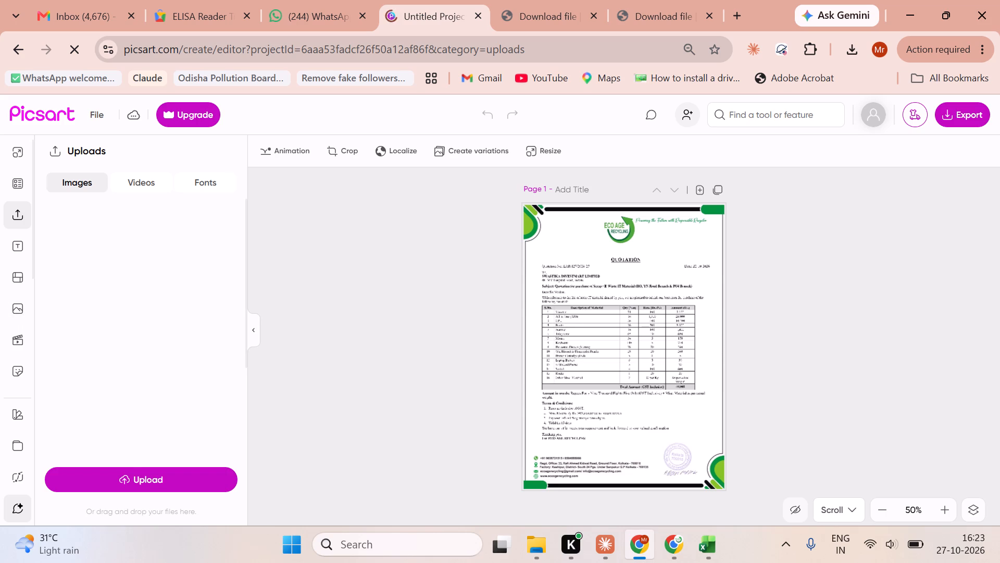
Close both iLovePDF download tabs and return to the Picsart project.
left_click(579, 0)
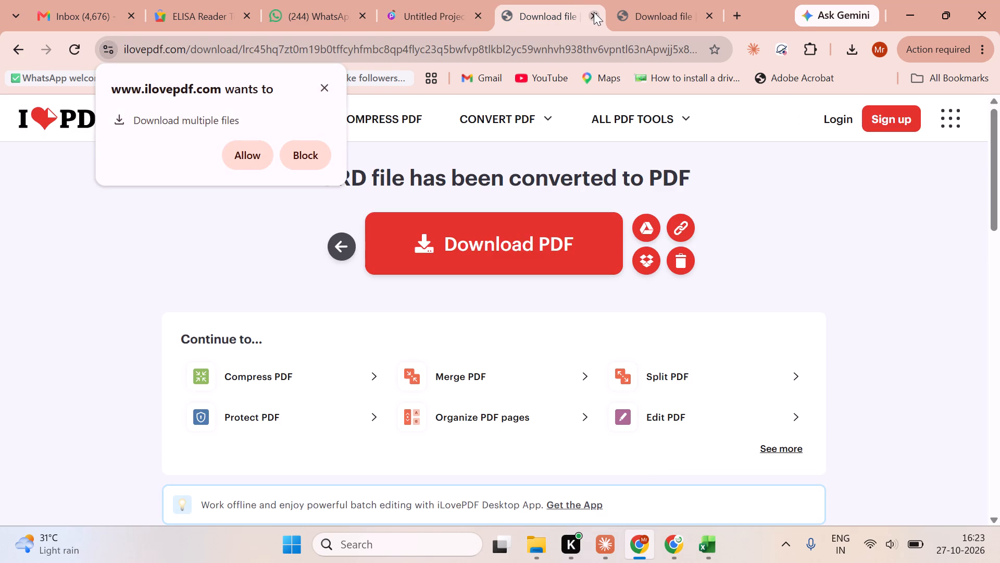
left_click(594, 12)
left_click(594, 12)
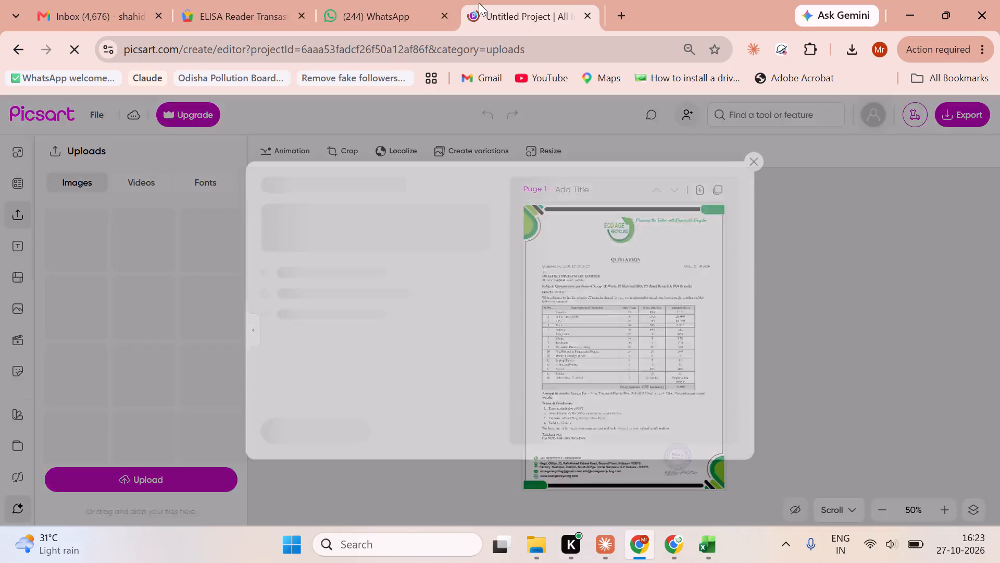
Close the ELISA Reader and Gmail inbox tabs, keeping the Picsart project open.
left_click(303, 15)
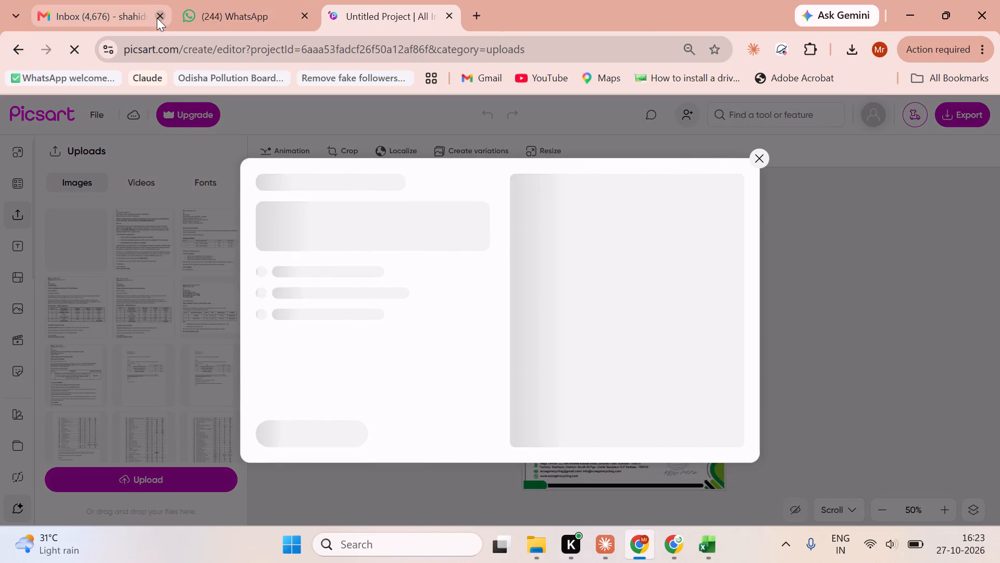
left_click(157, 18)
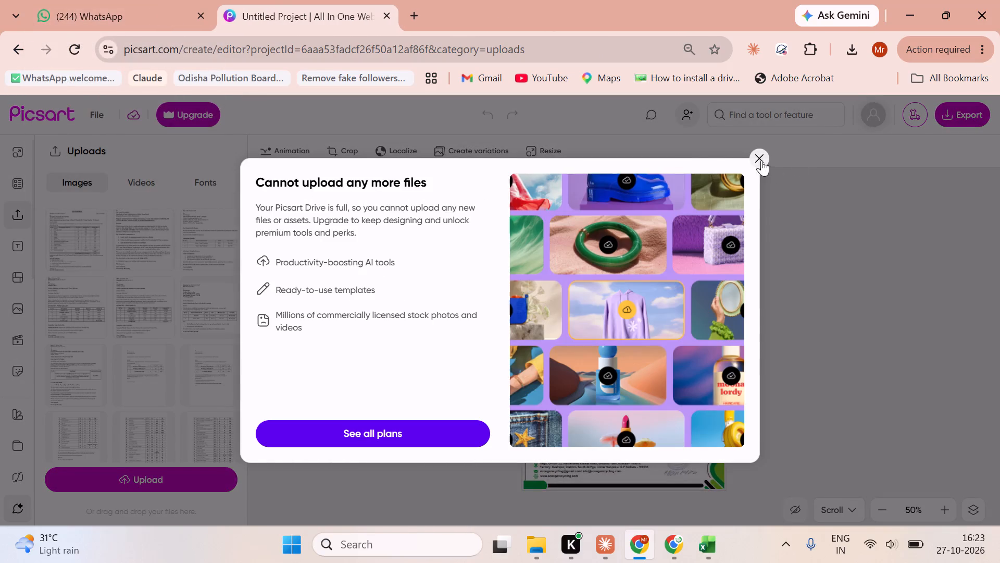
Dismiss the Picsart upgrade offer and delete the quotation image from the Eco Age letterhead.
left_click(755, 156)
left_click(640, 329)
key("BackSpace")
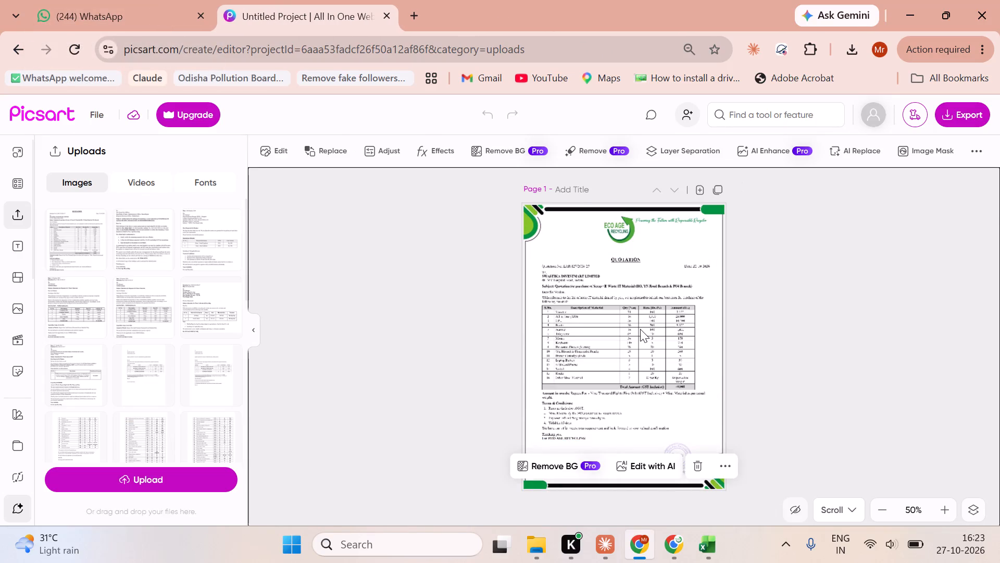
Upload the cropped JPG "26 Scrutiny Jawabi Letter (letterhead pe print + sign)_page-0001" from Downloads to the Picsart project.
left_click(146, 489)
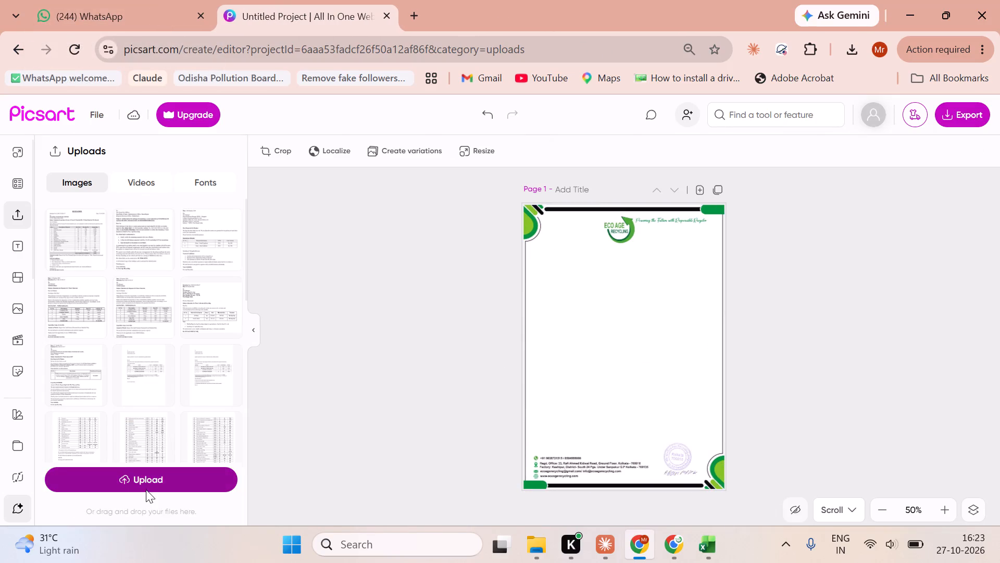
left_click(66, 247)
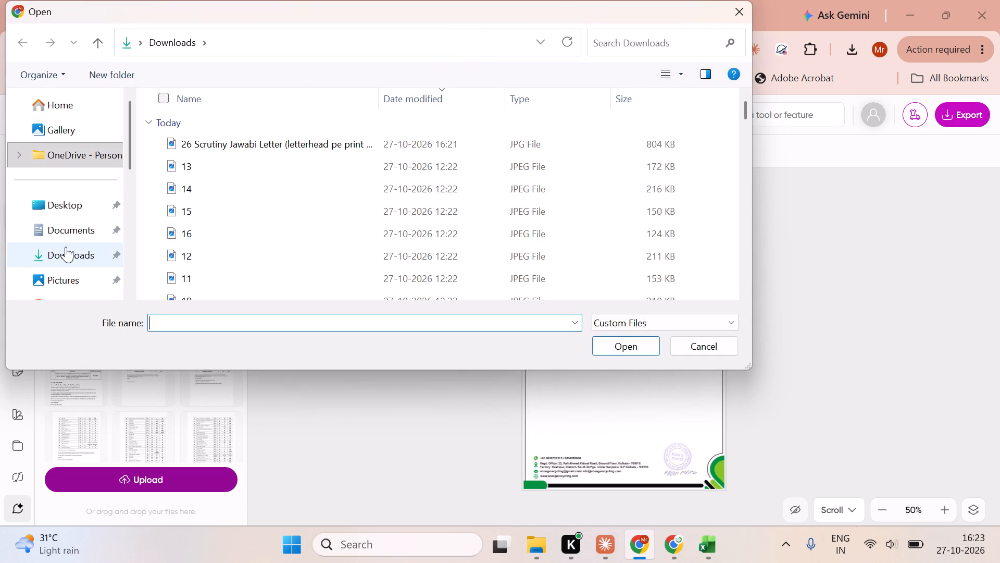
left_click(289, 141)
key("Return")
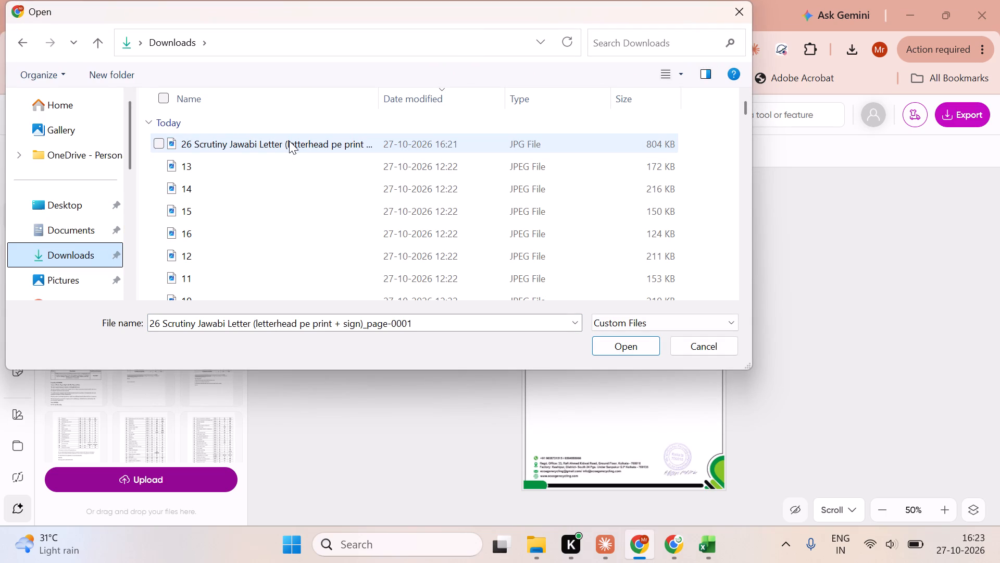
left_click(290, 146)
key("Return")
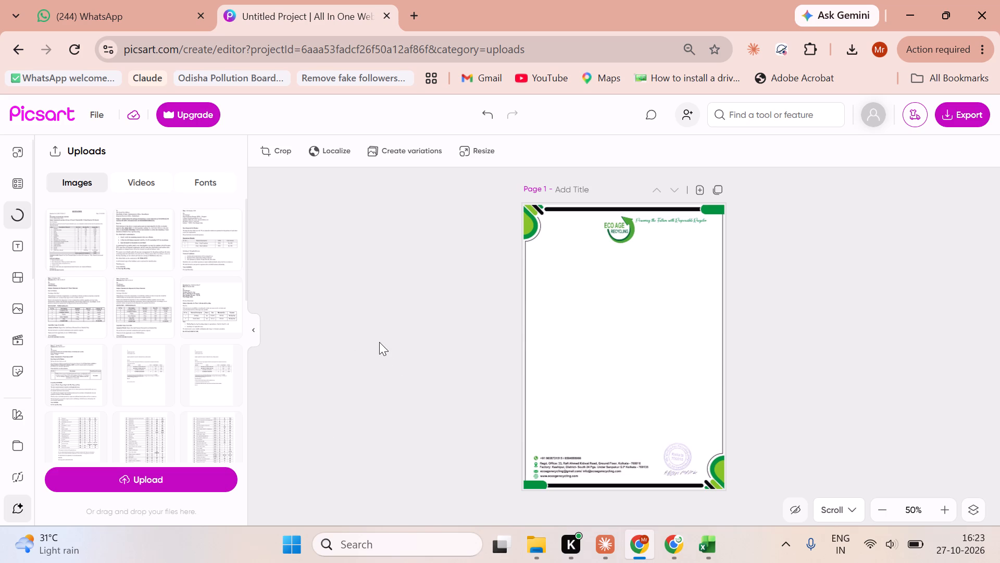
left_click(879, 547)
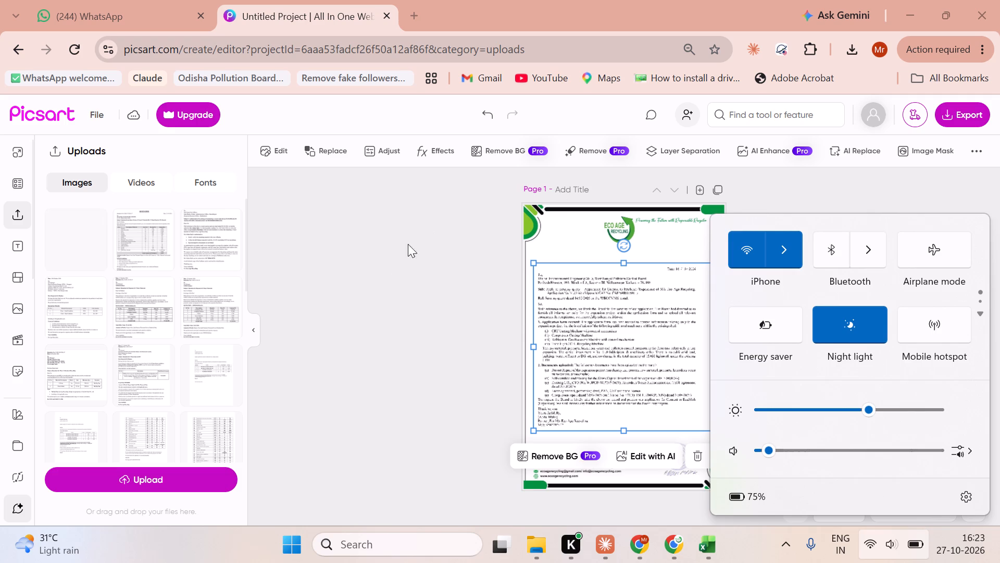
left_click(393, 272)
Move the uploaded letter image slightly upward on the Eco Age letterhead, between the logo and the stamp, and deselect it.
left_click_drag(665, 332, 670, 320)
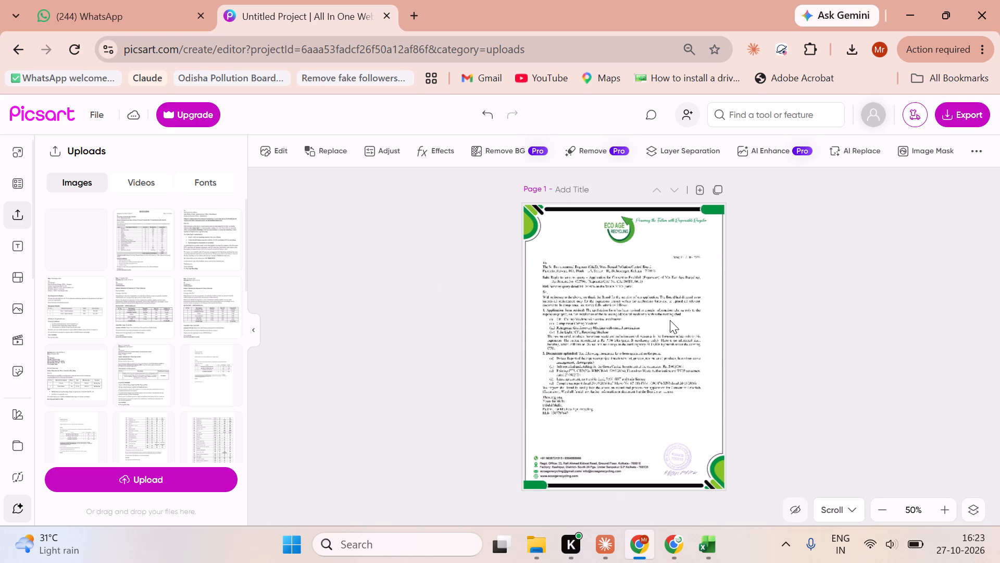
left_click_drag(670, 320, 668, 317)
left_click(874, 338)
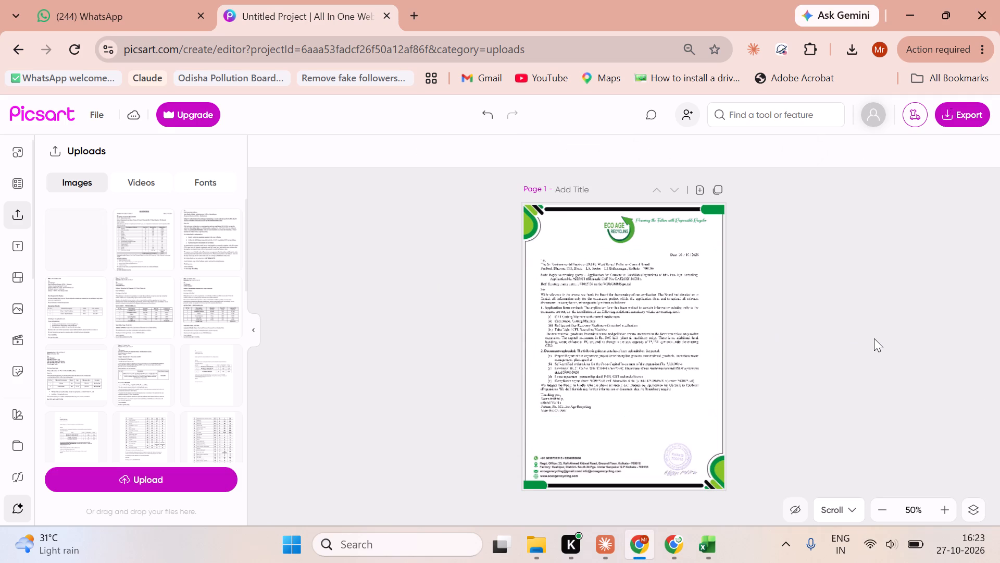
Export the finished letterhead page and download it as a JPG named Untitled Project.
left_click(963, 110)
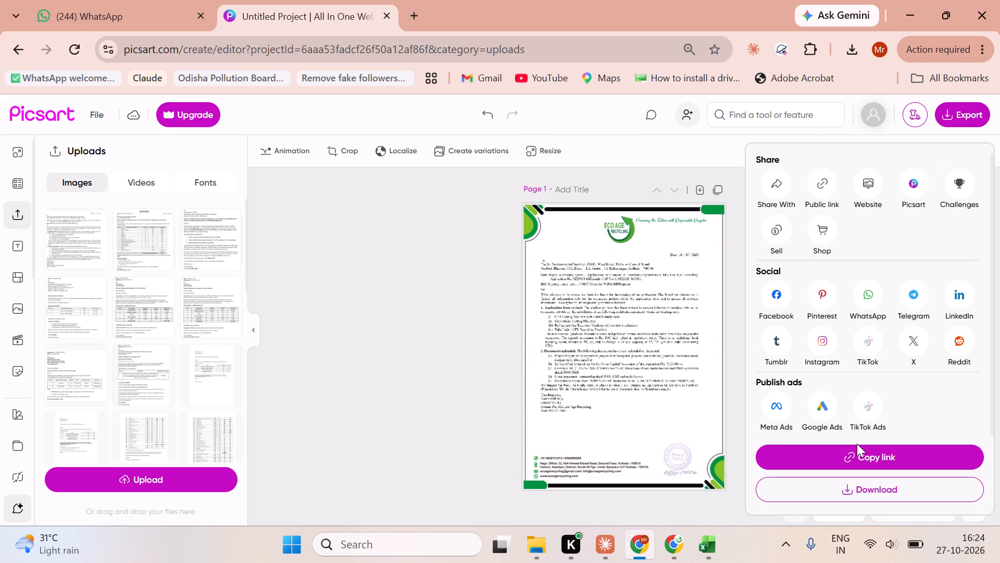
left_click(840, 492)
left_click(788, 298)
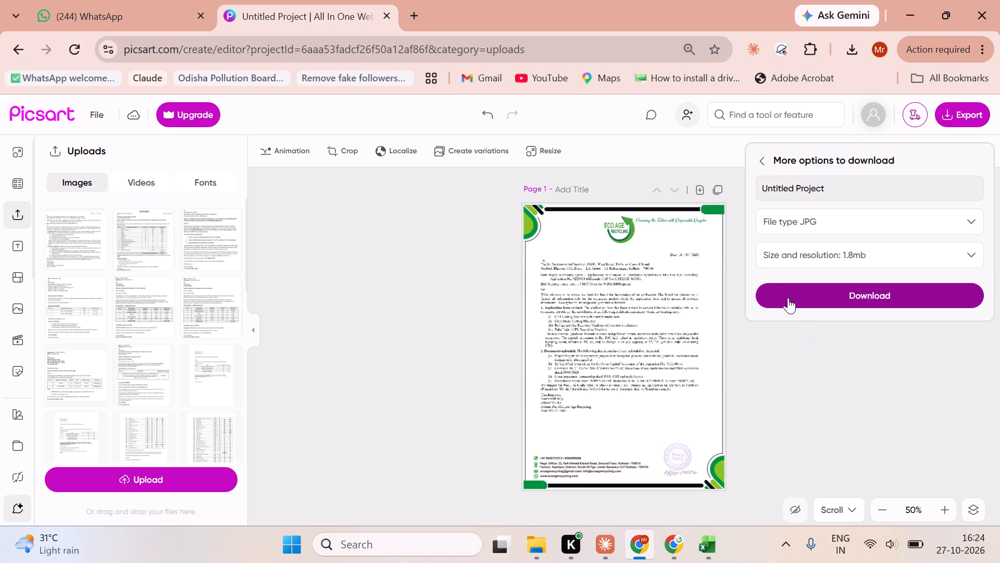
Search the web for "jpg to pdf" in a new tab.
left_click(408, 15)
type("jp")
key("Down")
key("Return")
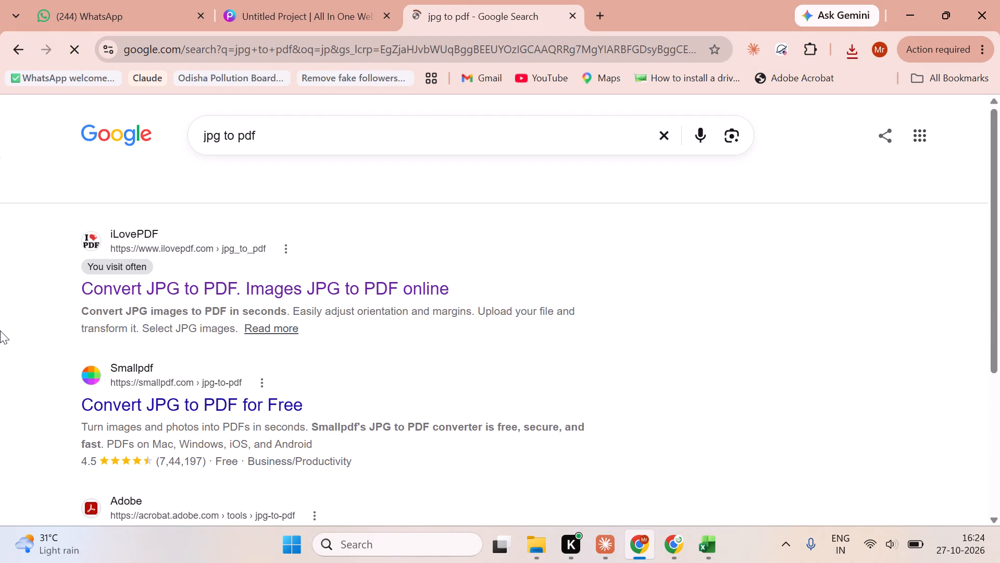
Convert Untitled Project (56).jpg to PDF in iLovePDF's JPG to PDF tool, with page size Fit (Same page size as image).
left_click(182, 292)
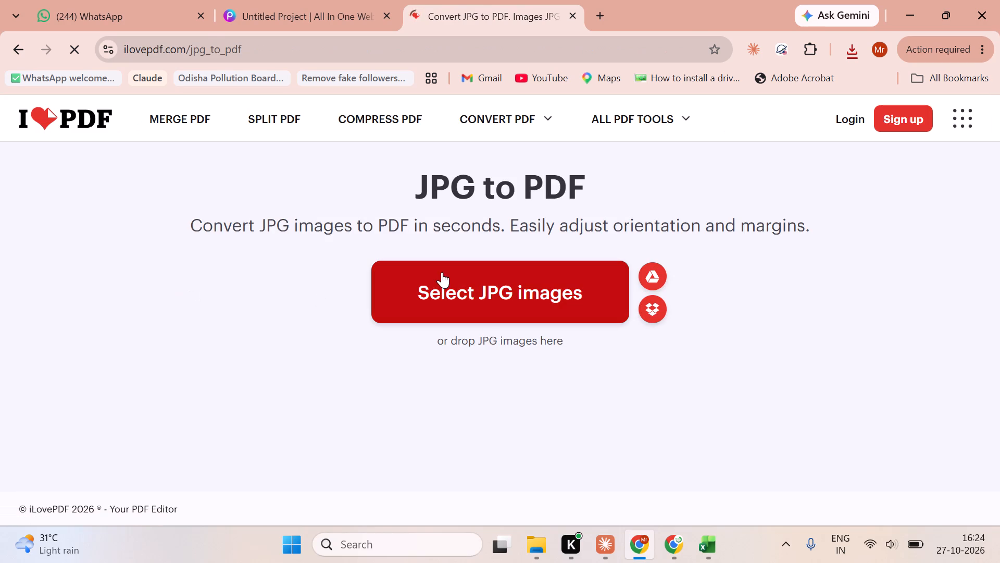
left_click(441, 288)
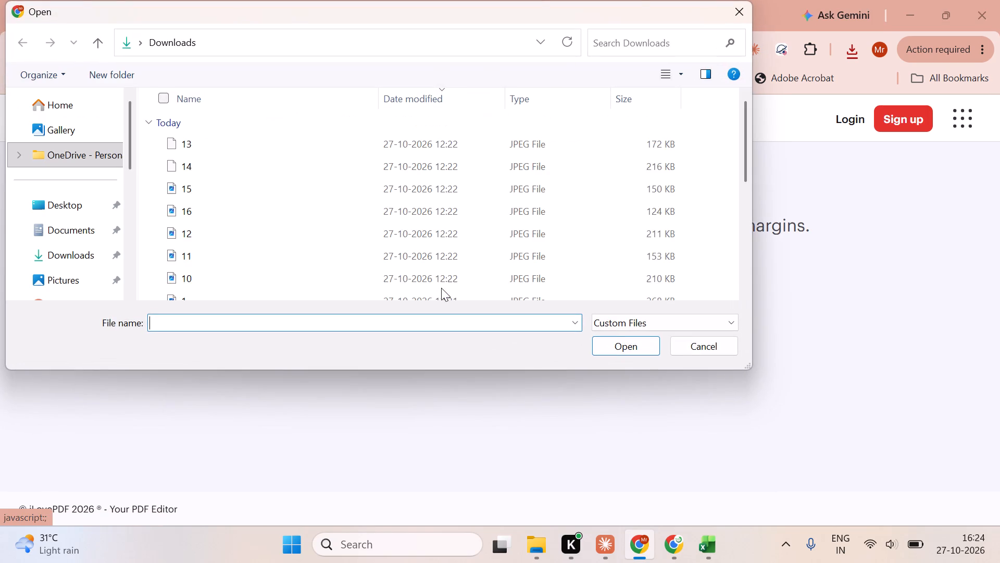
left_click(222, 140)
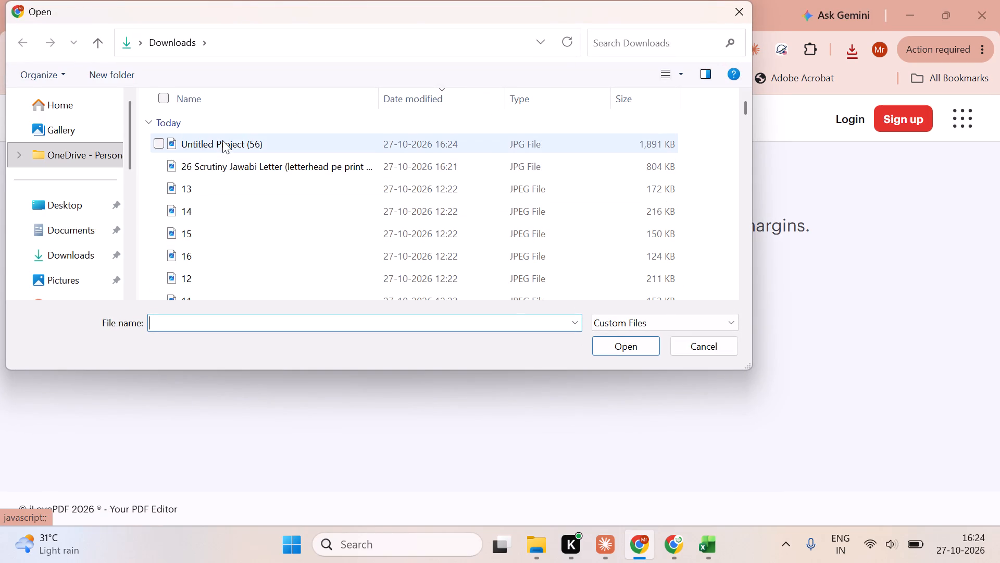
key("Return")
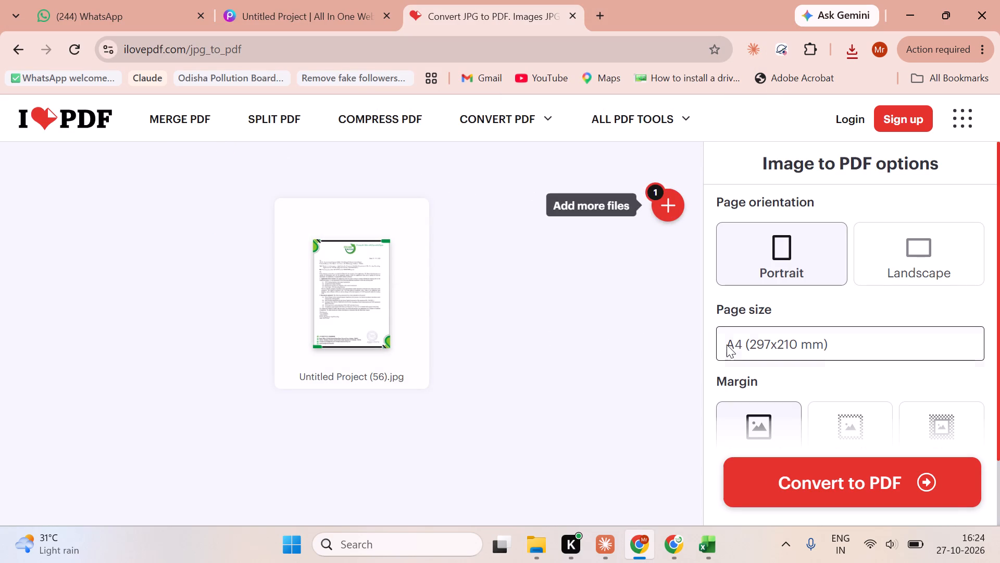
left_click(727, 345)
left_click(759, 376)
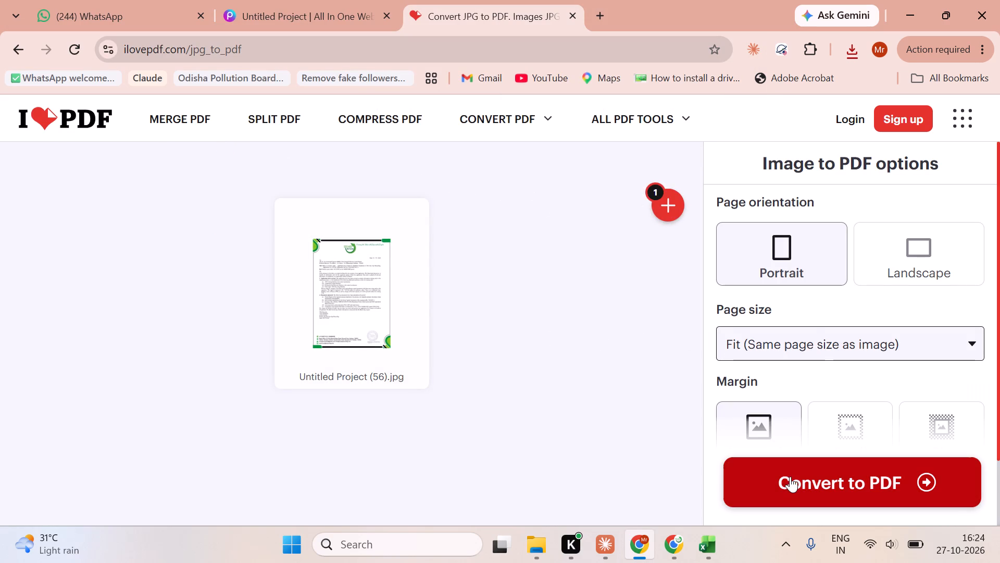
left_click(793, 480)
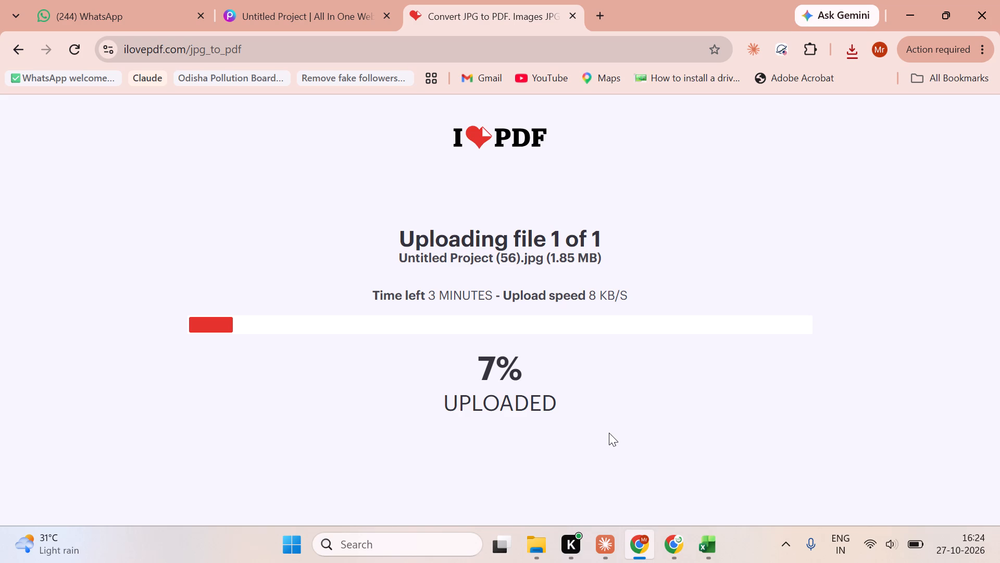
Return to the Picsart project and delete the scrutiny reply letter image from the letterhead.
left_click(311, 0)
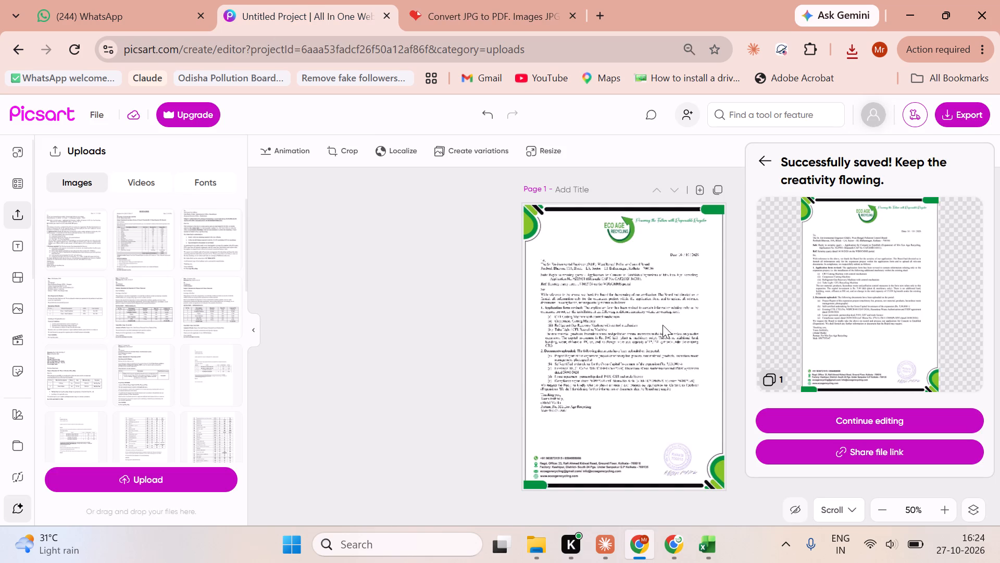
left_click(659, 327)
key("BackSpace")
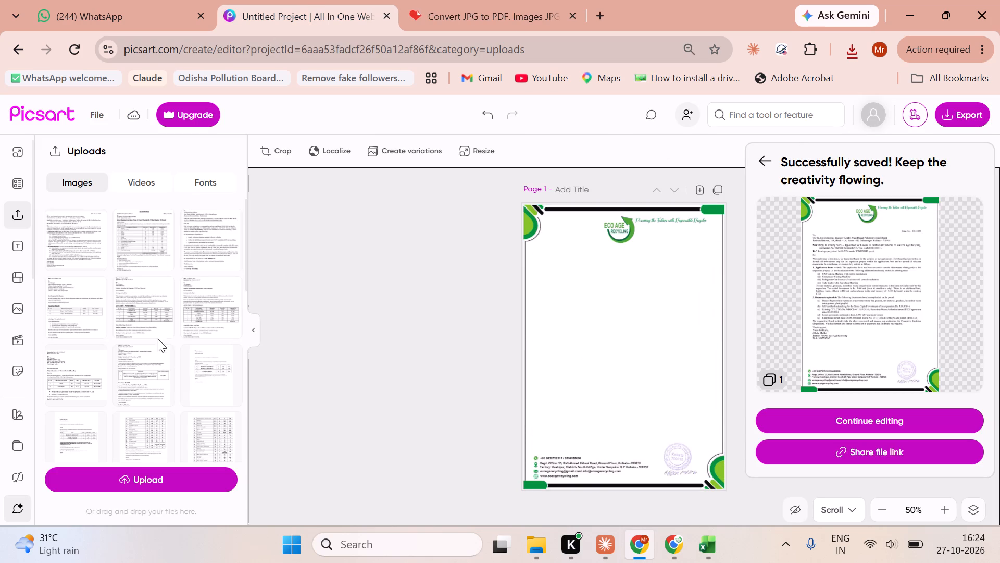
Dismiss the upgrade offer and upload "19 Compliance Letter (28-09-2026)_page-0001" from the Desktop to the Picsart project.
left_click(133, 480)
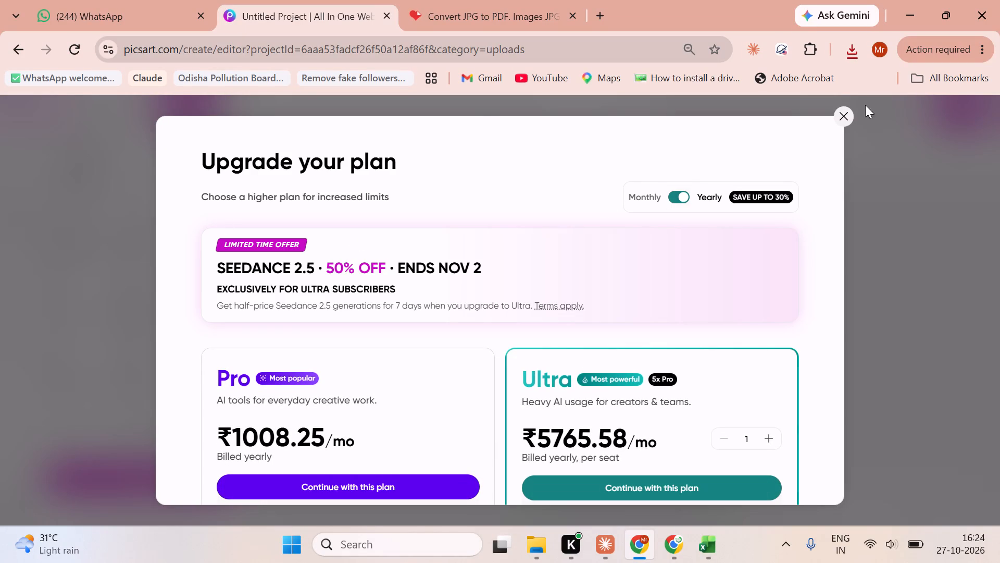
left_click(845, 112)
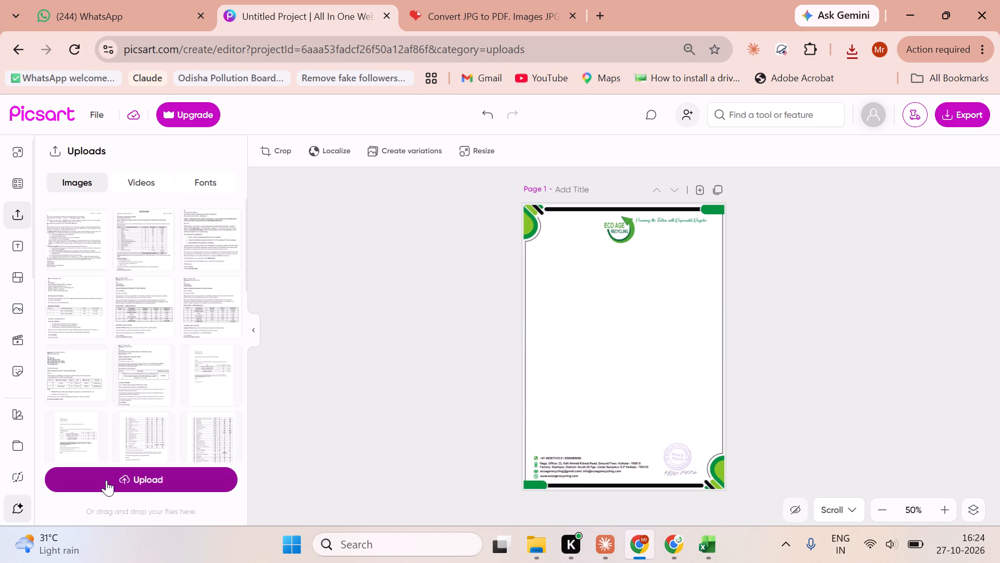
left_click(106, 479)
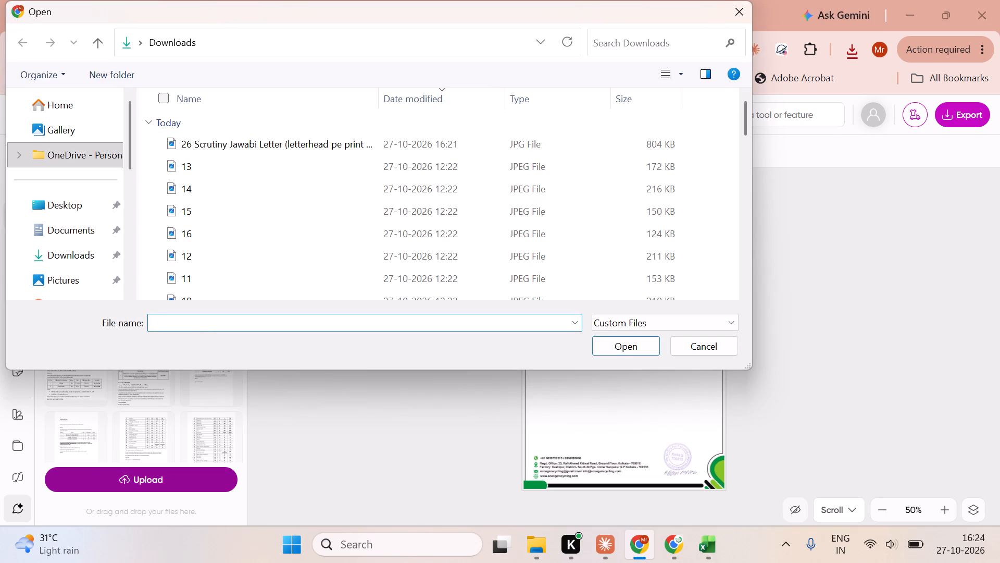
left_click(56, 204)
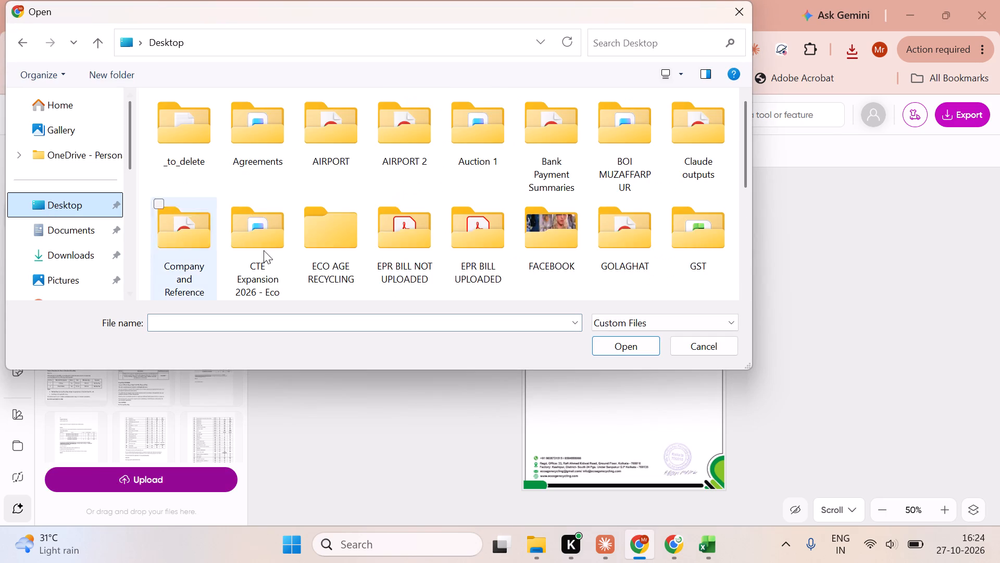
scroll(405, 268, "down", 3)
left_click(254, 213)
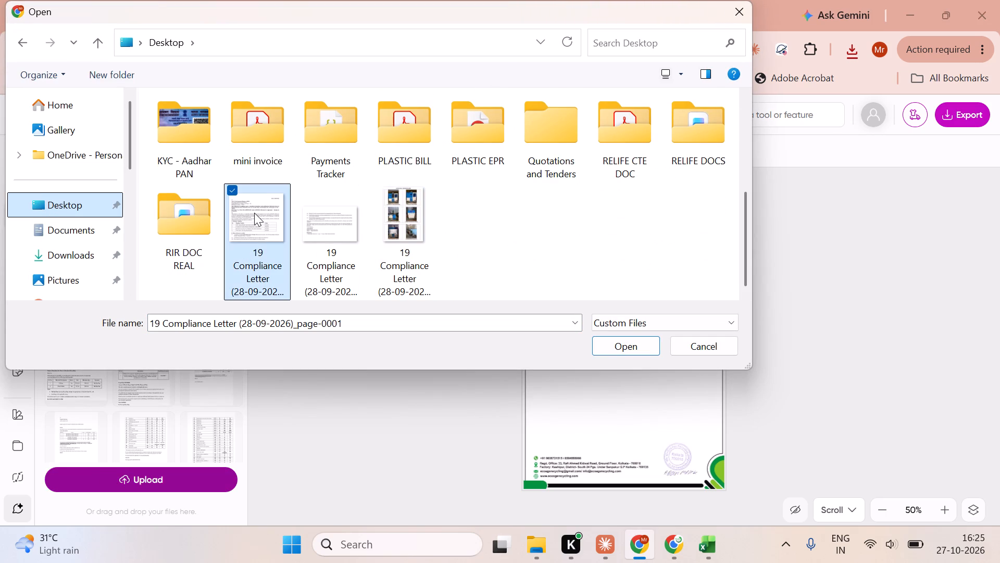
key("Return")
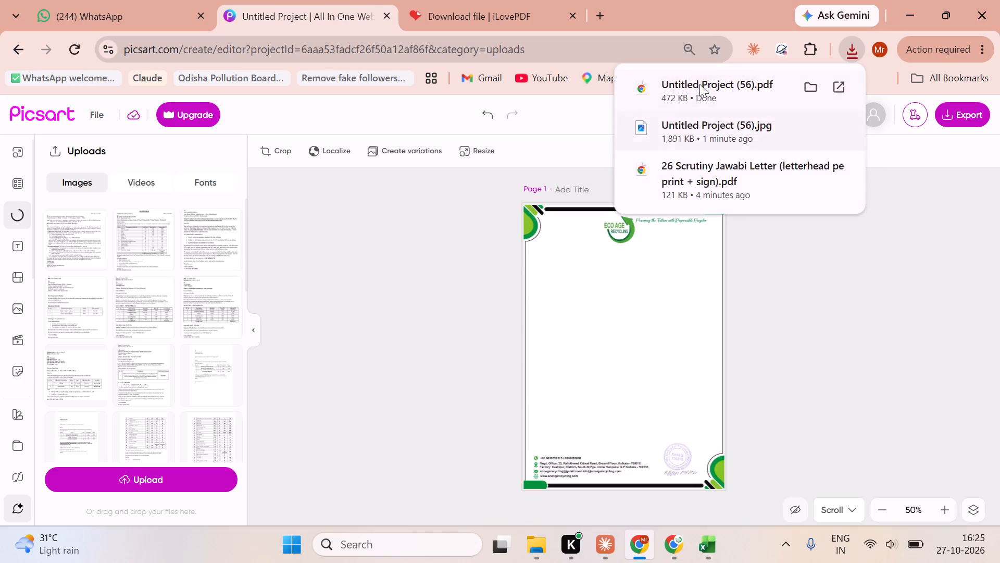
Open the downloaded Untitled Project (56).pdf, look through the scrutiny reply letter, and close its tab.
left_click(699, 84)
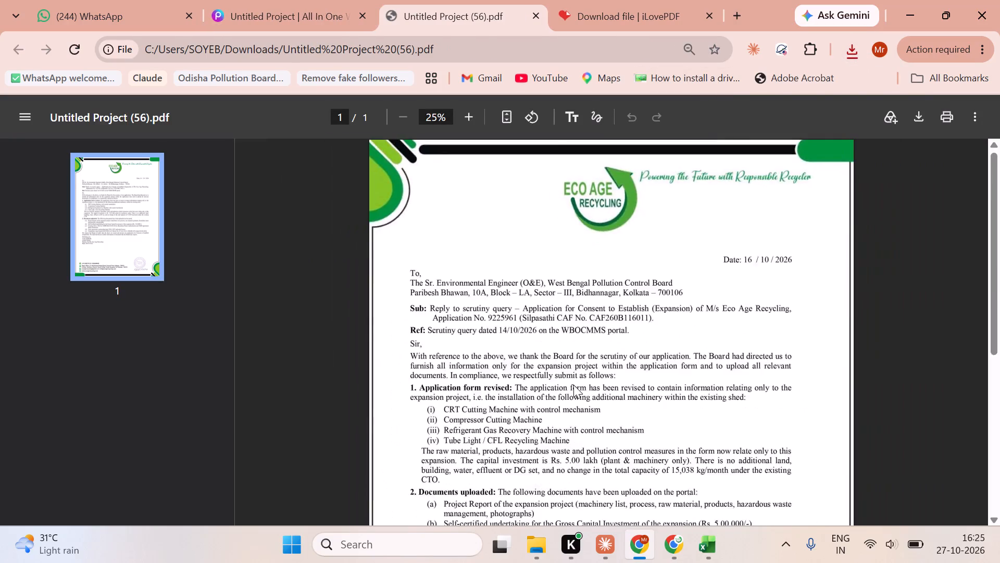
scroll(573, 385, "down", 5)
scroll(573, 385, "up", 6)
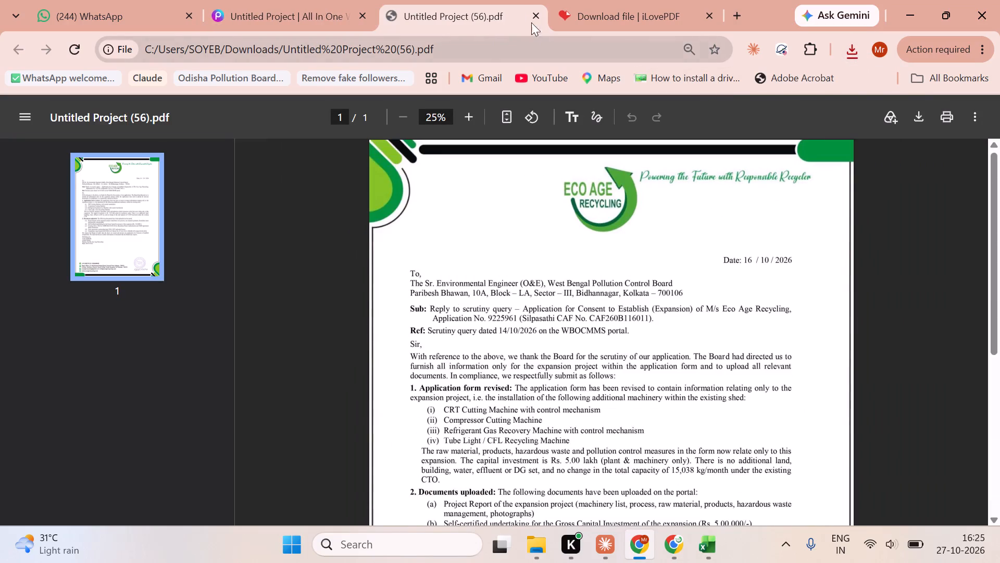
left_click(531, 15)
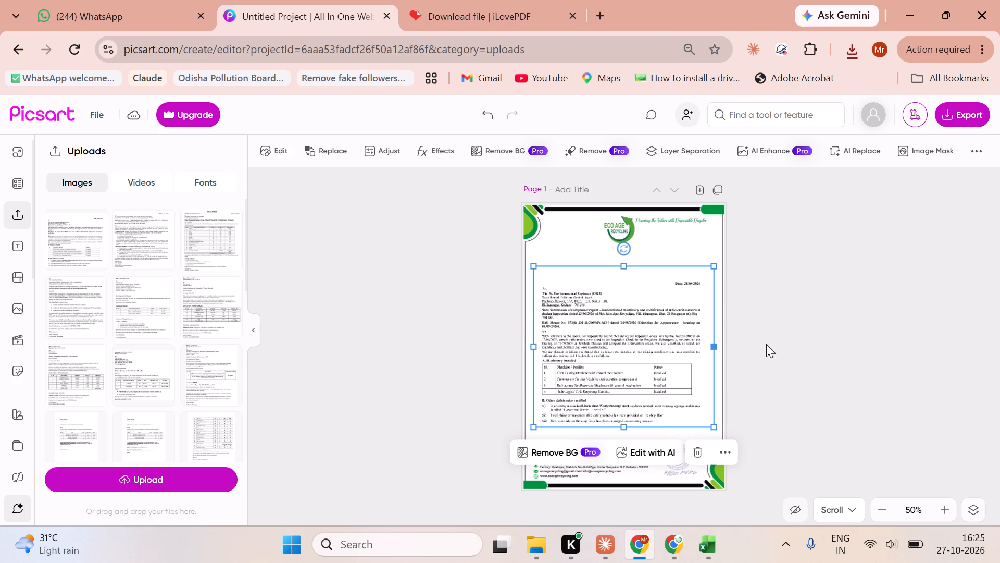
Move the compliance letter image slightly higher on the letterhead.
left_click(836, 332)
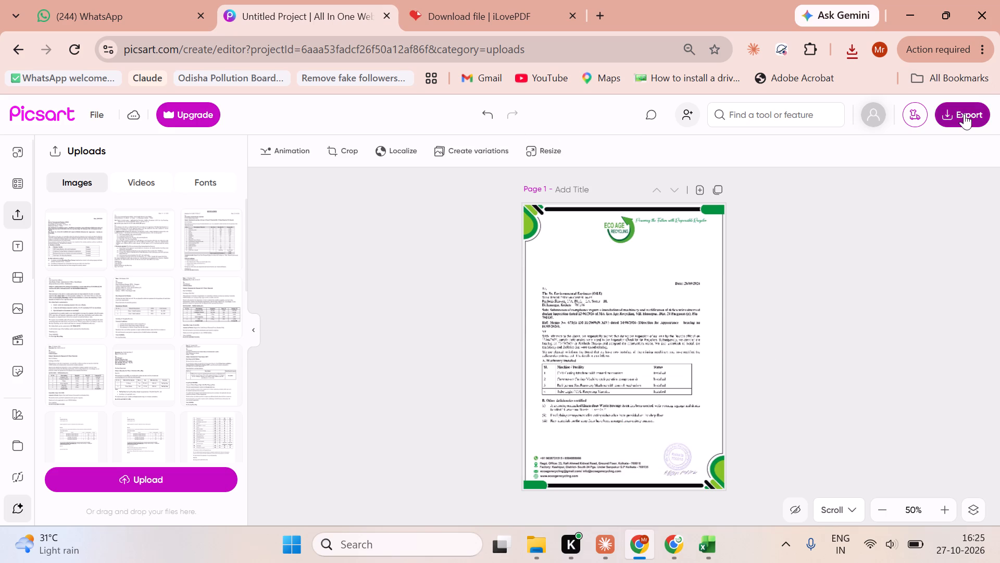
left_click_drag(630, 331, 631, 299)
Download the letterhead with the compliance letter's first page as a JPG.
left_click(955, 113)
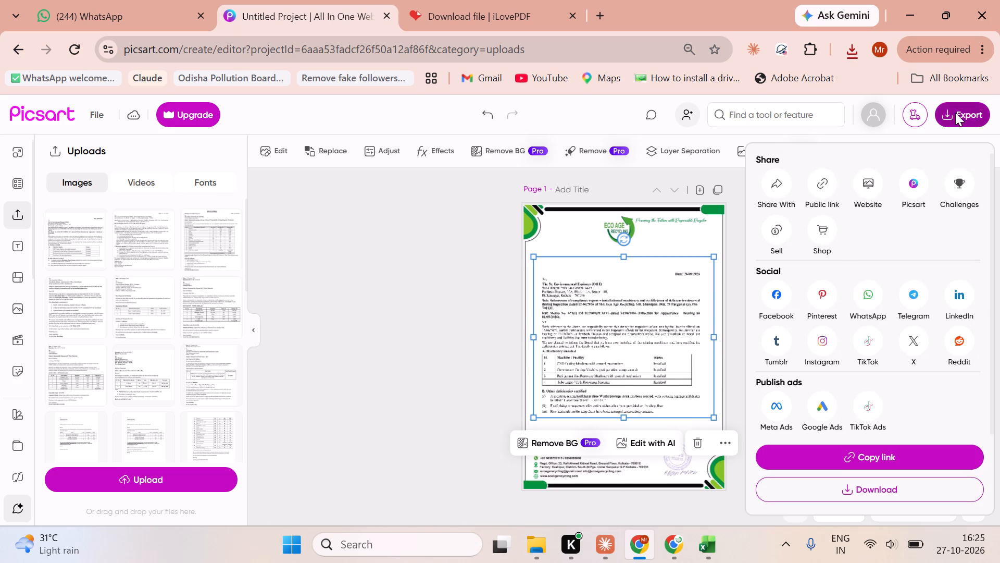
left_click(810, 495)
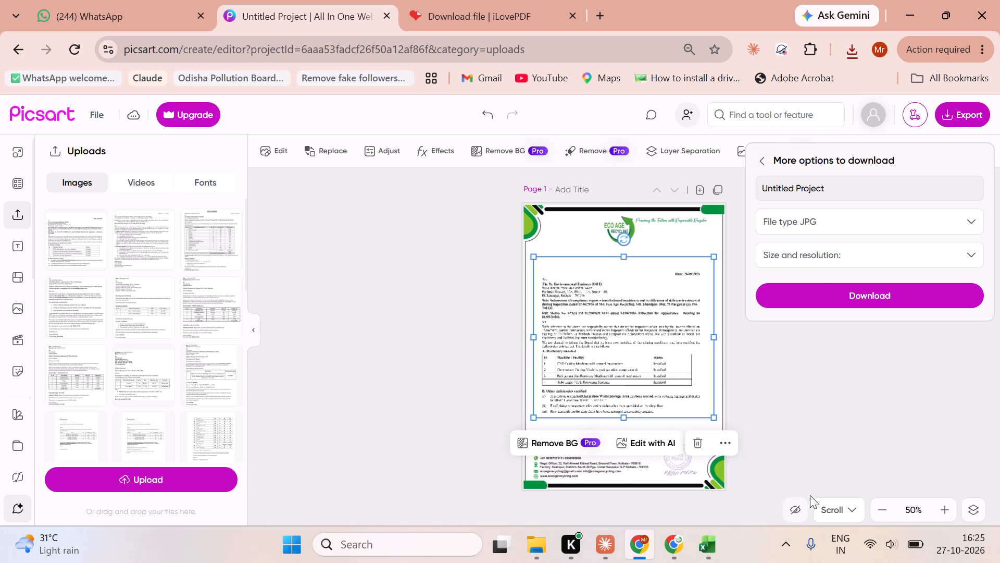
left_click(813, 293)
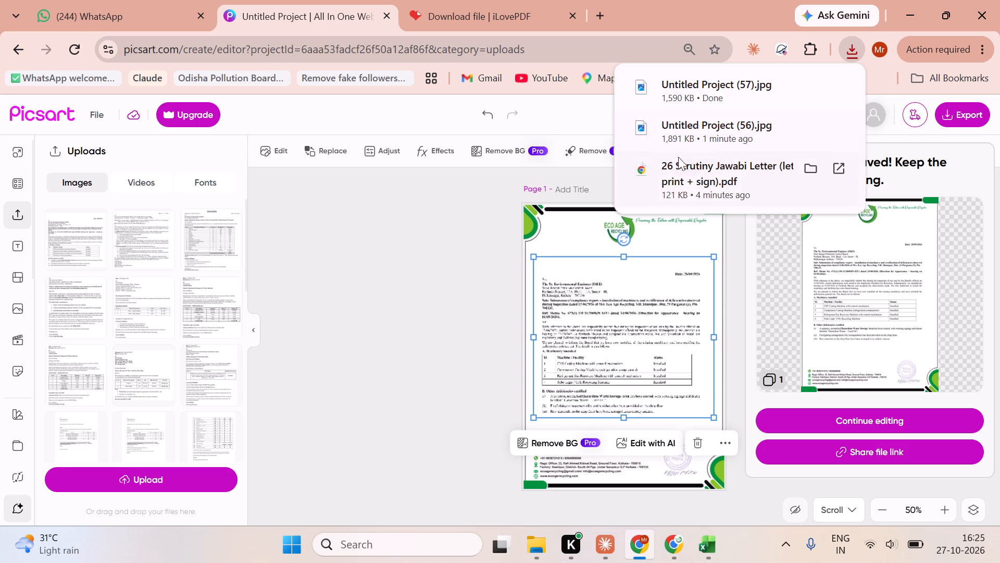
Check the exported letterhead images Untitled Project (56).jpg and Untitled Project (57).jpg in Photos, closing each after viewing.
left_click(705, 126)
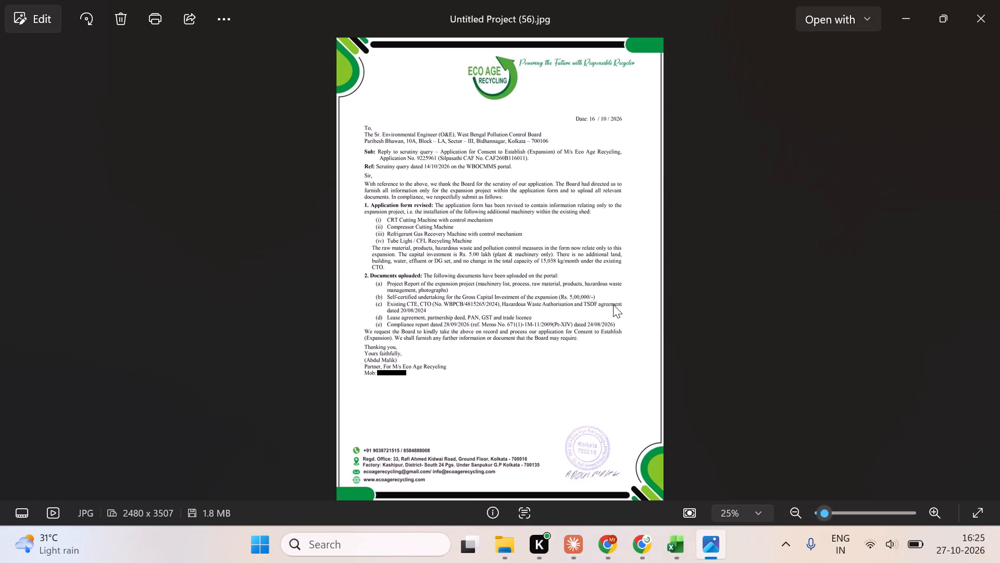
left_click(999, 0)
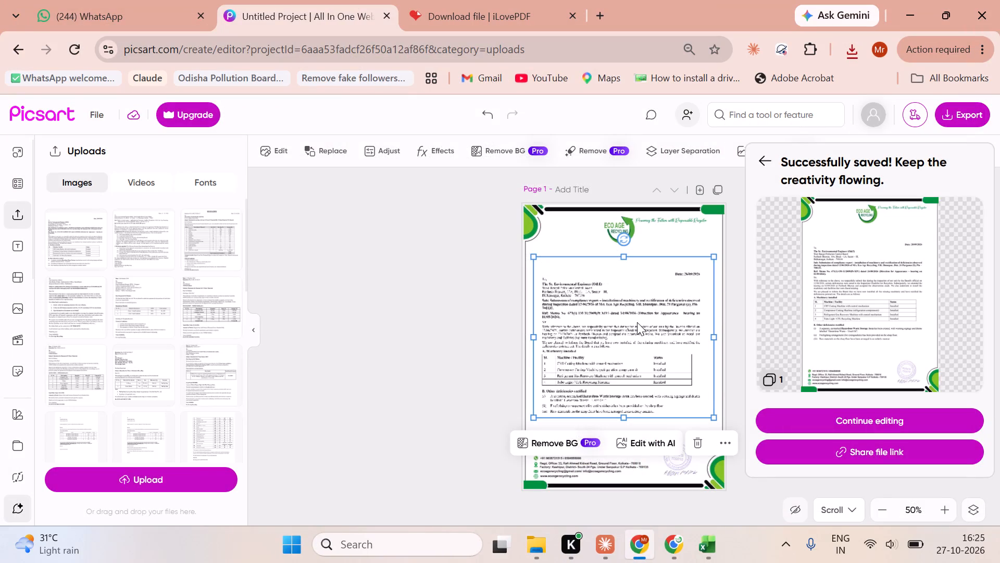
key("BackSpace")
left_click(851, 50)
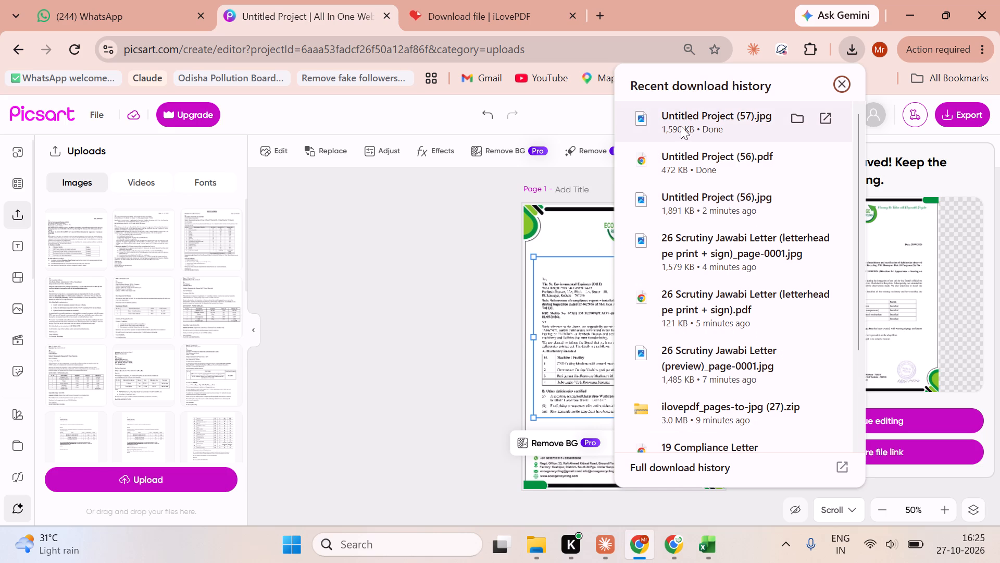
left_click(681, 126)
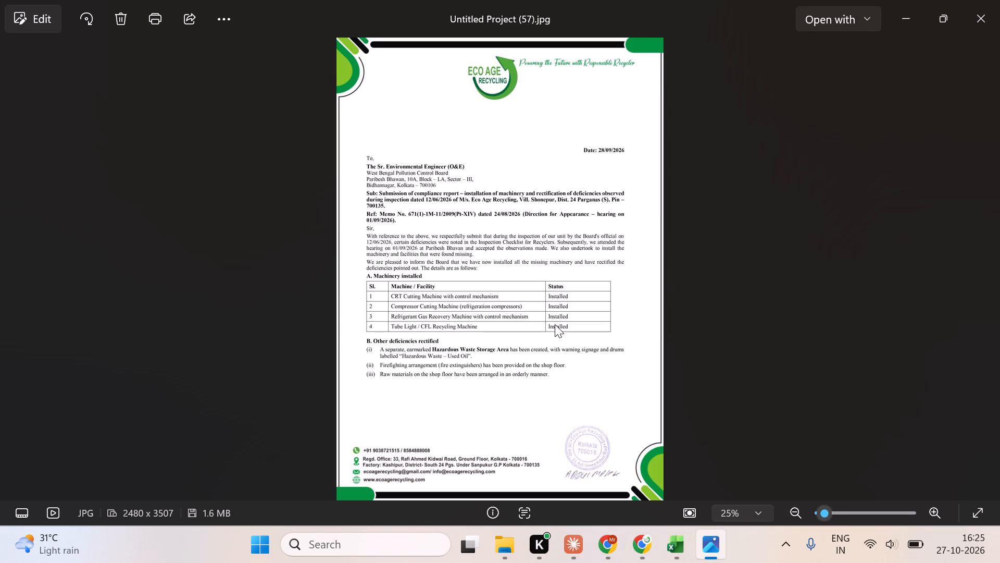
left_click(999, 0)
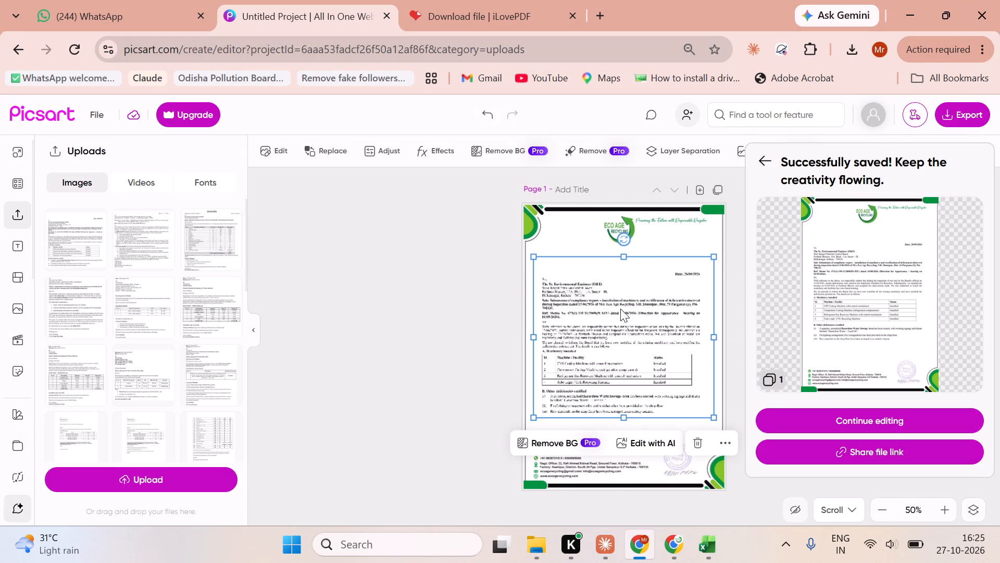
Delete the compliance letter's first-page image from the letterhead, dismissing the upgrade offer.
key("BackSpace")
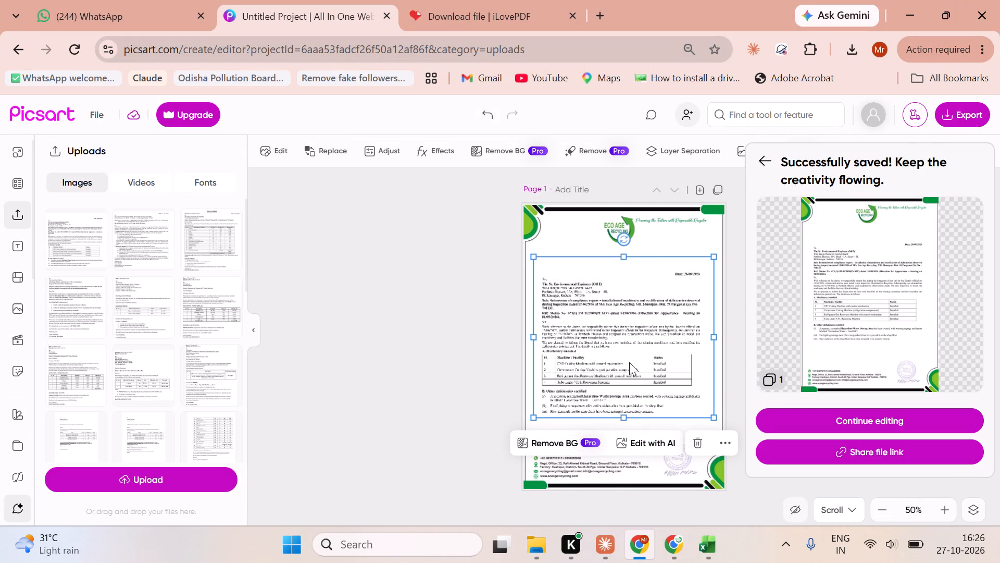
left_click(629, 362)
left_click(840, 125)
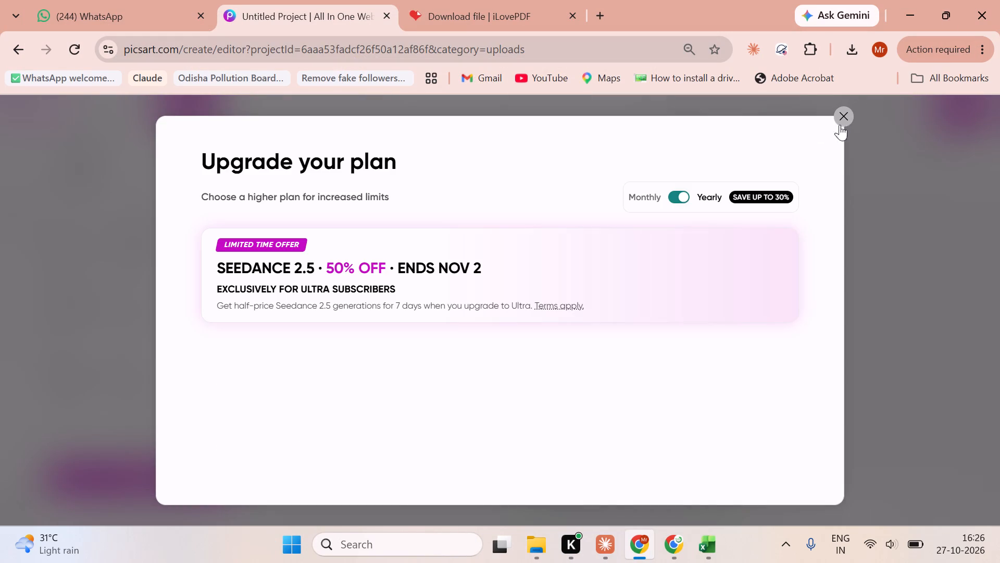
left_click(604, 328)
key("BackSpace")
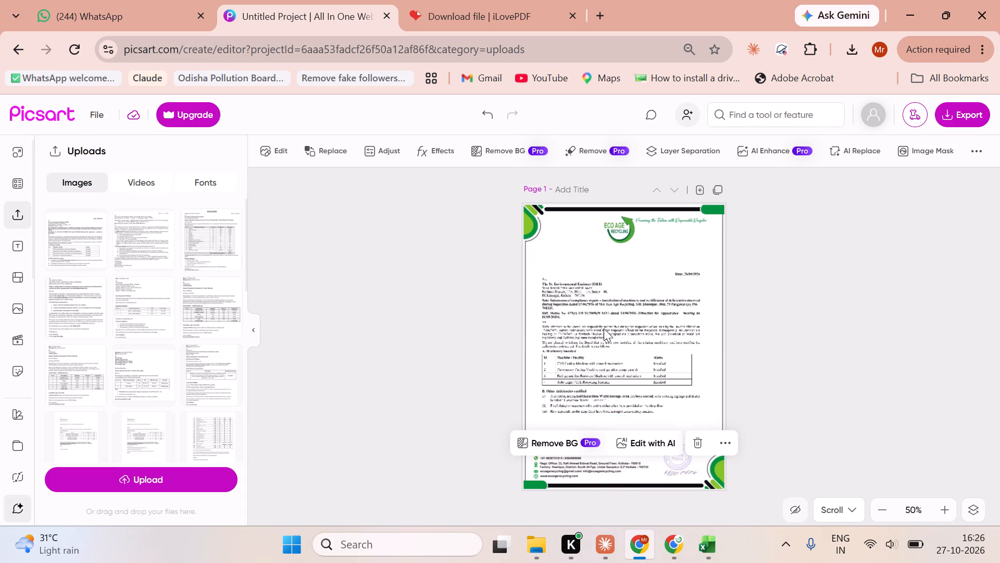
Upload the compliance letter's second-page image from the Desktop and move it up to just below the letterhead's logo.
left_click(158, 474)
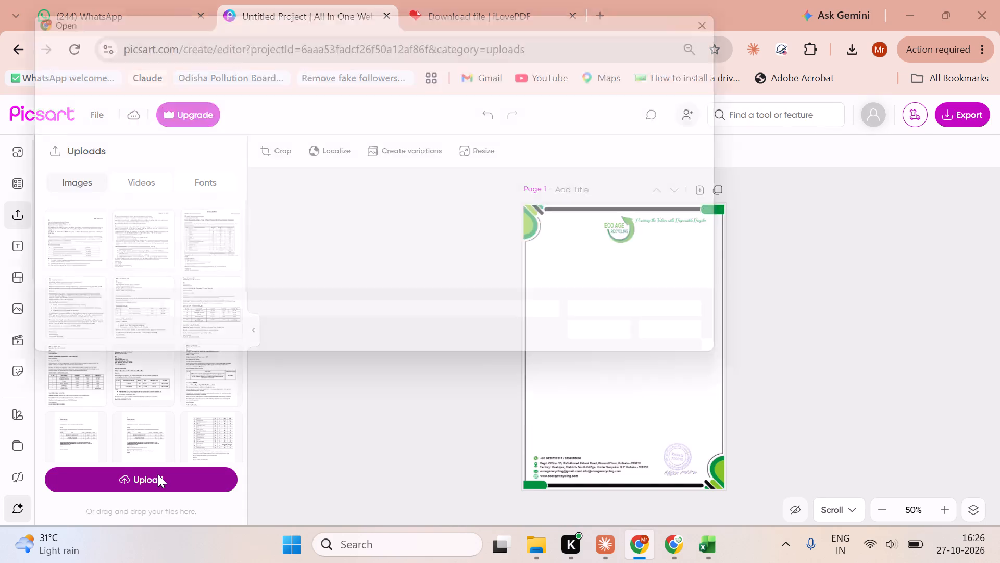
scroll(322, 275, "down", 4)
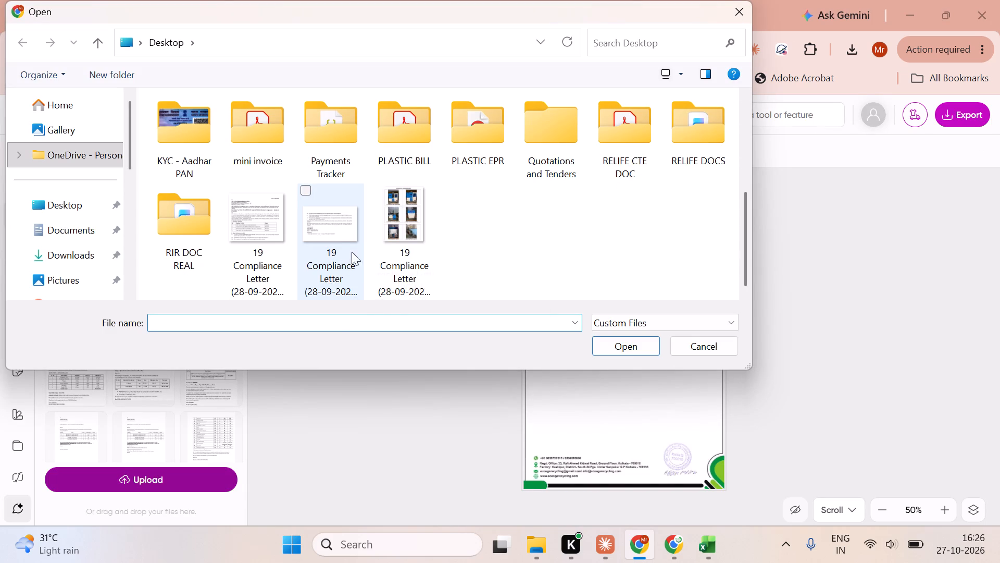
left_click(329, 232)
key("Return")
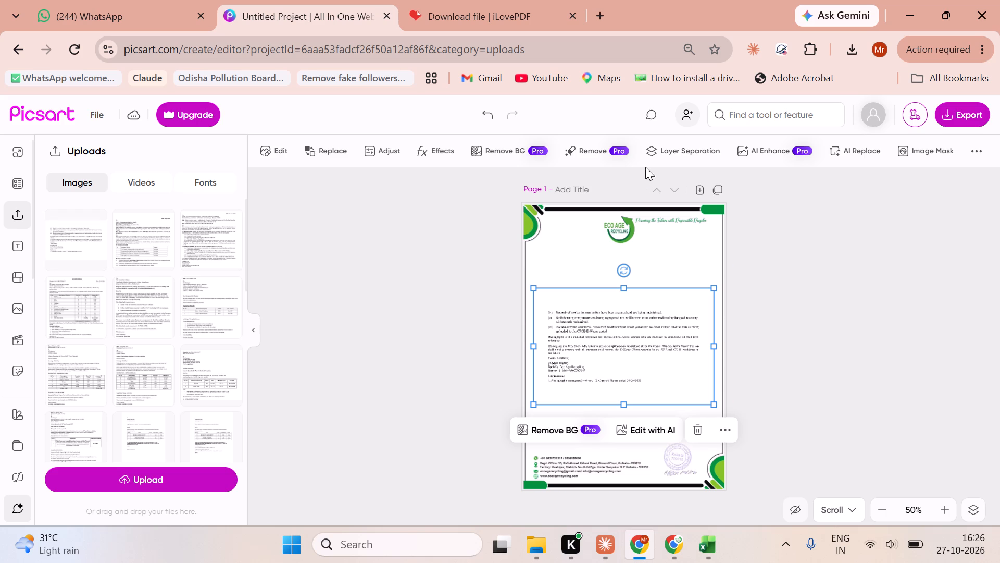
left_click_drag(617, 344, 611, 305)
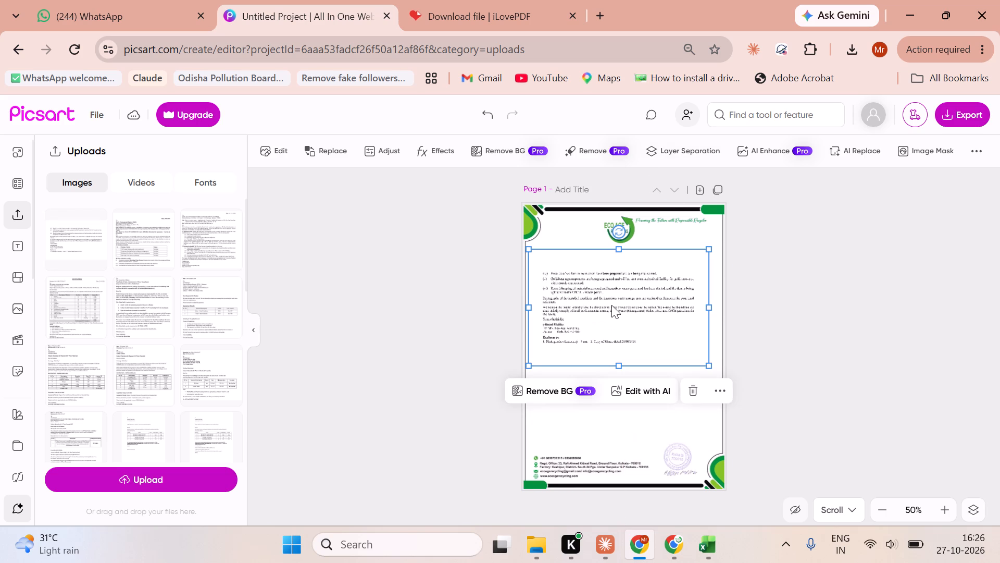
left_click(778, 292)
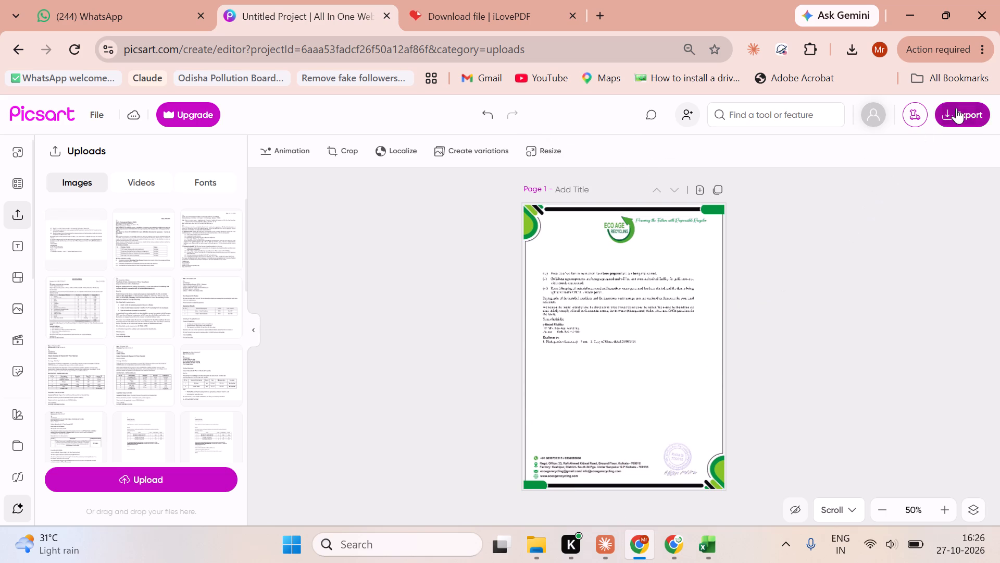
Download the letterhead with the compliance letter's second page as a JPG.
left_click(956, 108)
left_click(811, 493)
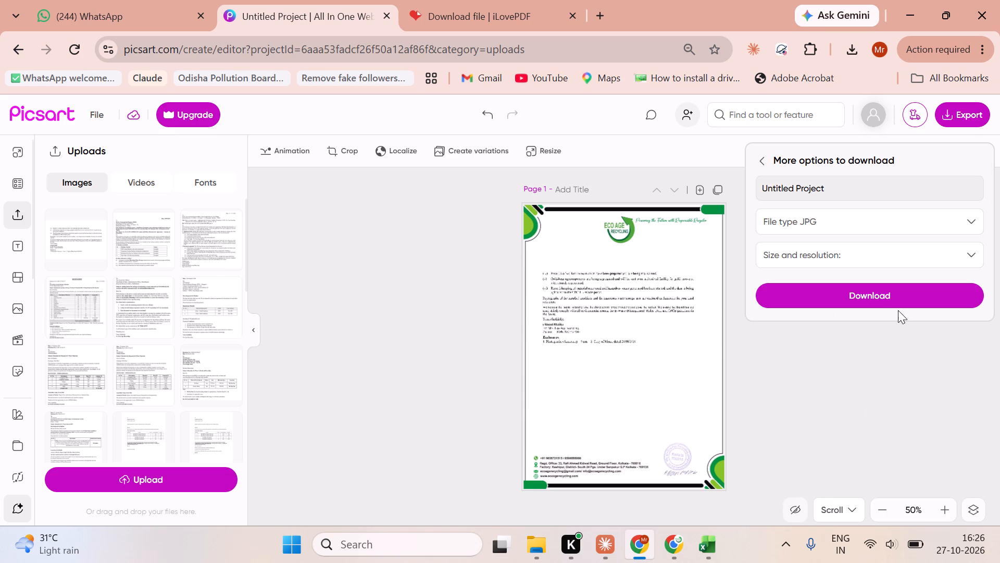
left_click(854, 297)
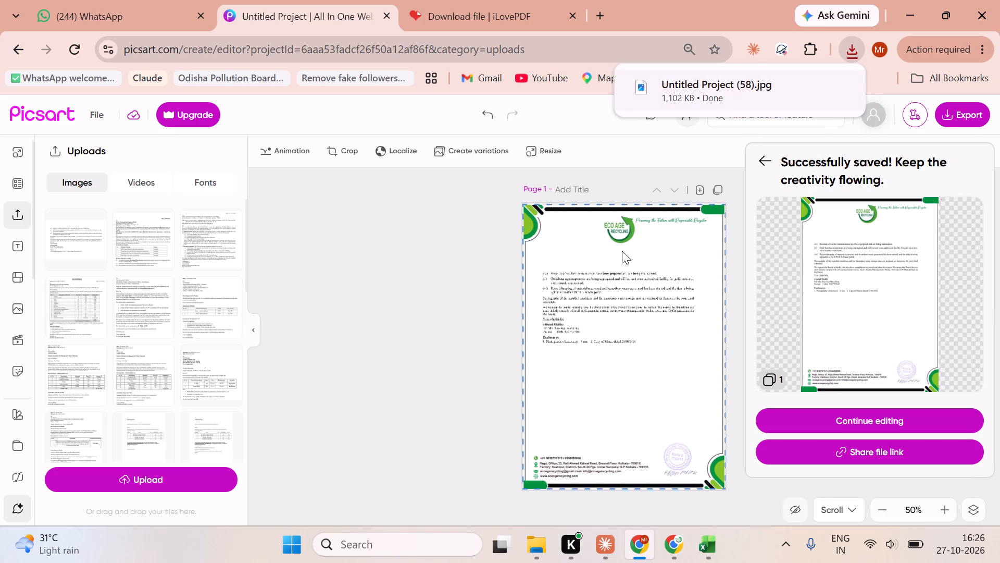
Delete the compliance letter's second-page image from the letterhead.
left_click(614, 272)
key("BackSpace")
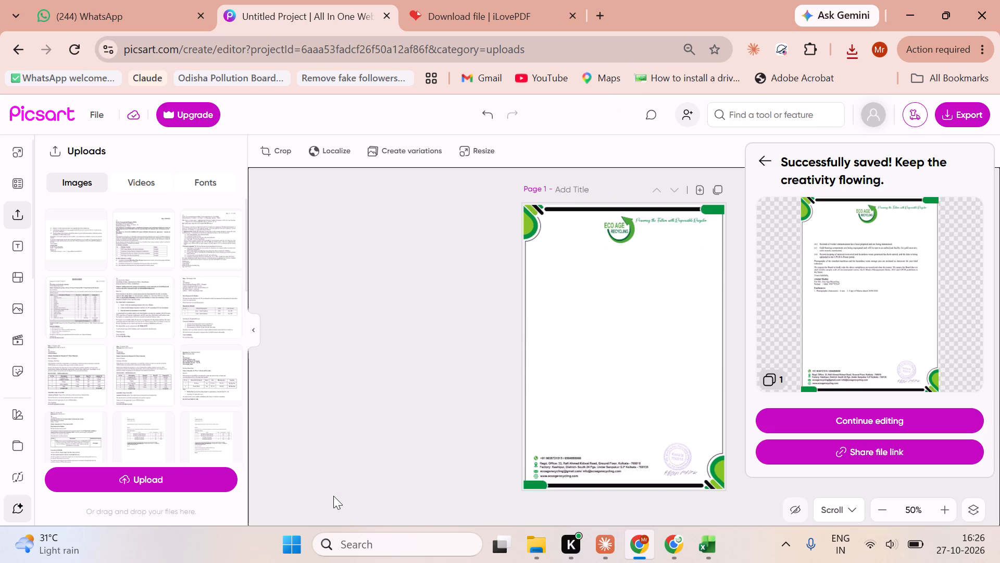
Upload the photograph annexure image 19 Compliance Letter (28-09-2026)_page-0003 from the Desktop onto the letterhead.
left_click(136, 483)
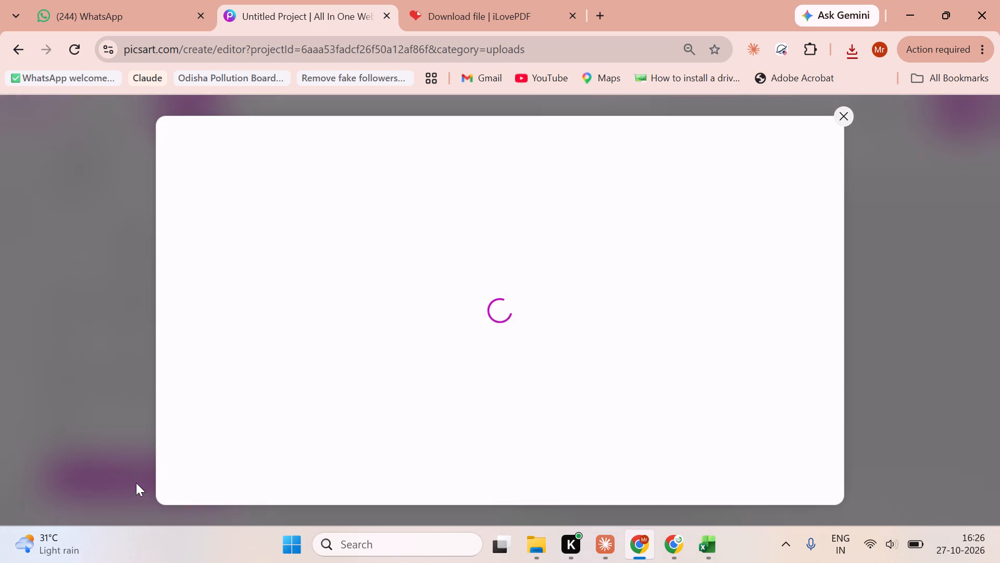
left_click(846, 118)
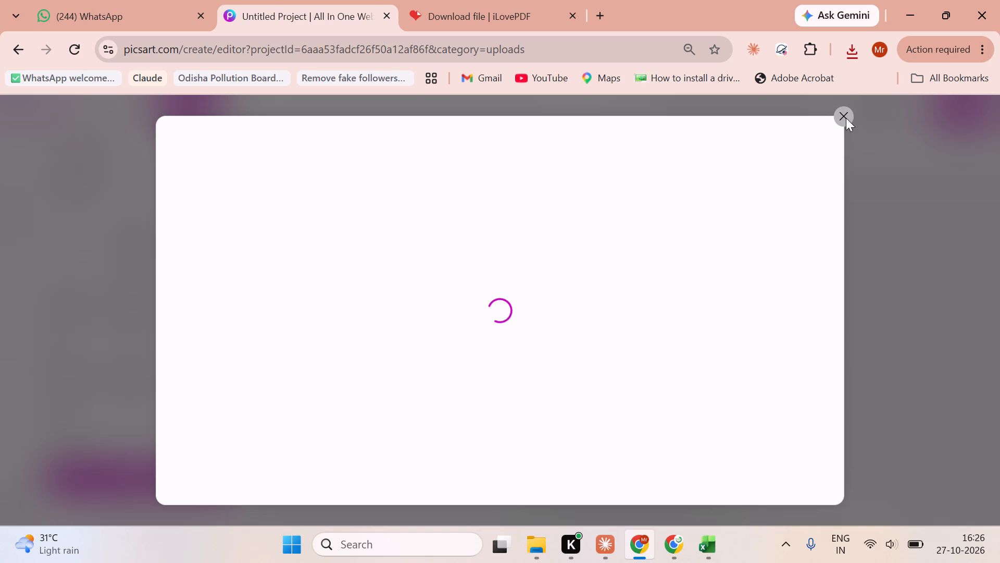
left_click(147, 478)
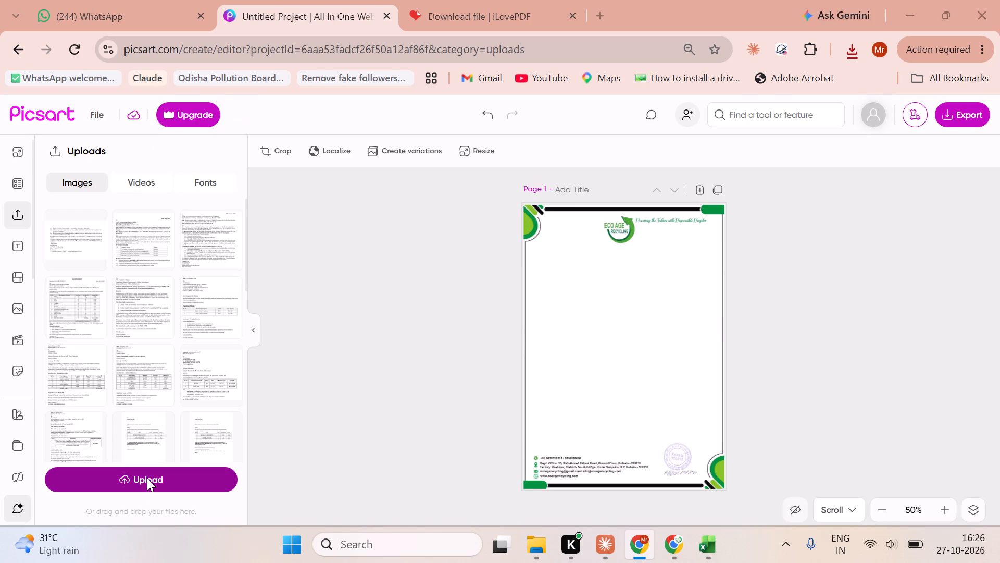
scroll(409, 218, "down", 4)
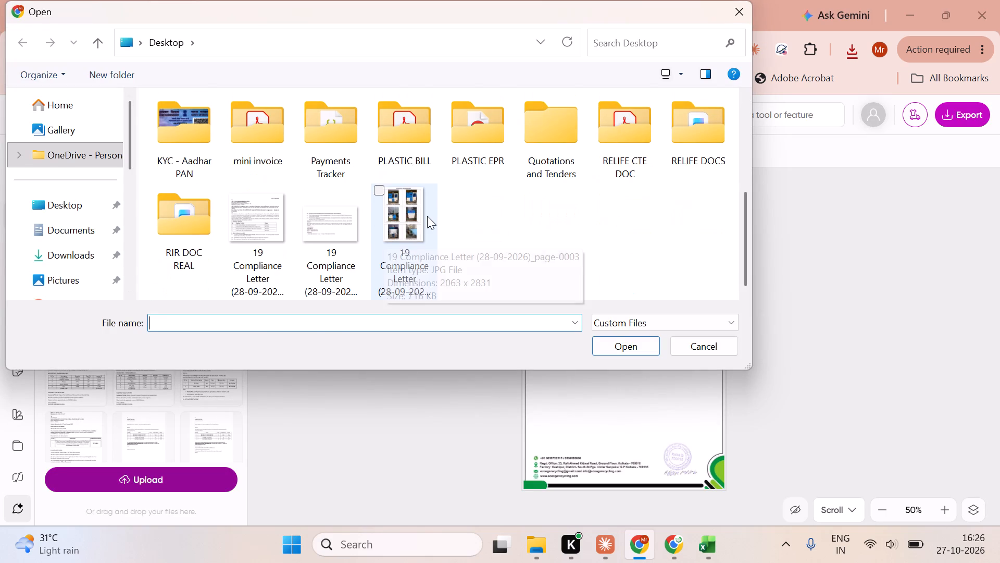
left_click(427, 216)
key("Return")
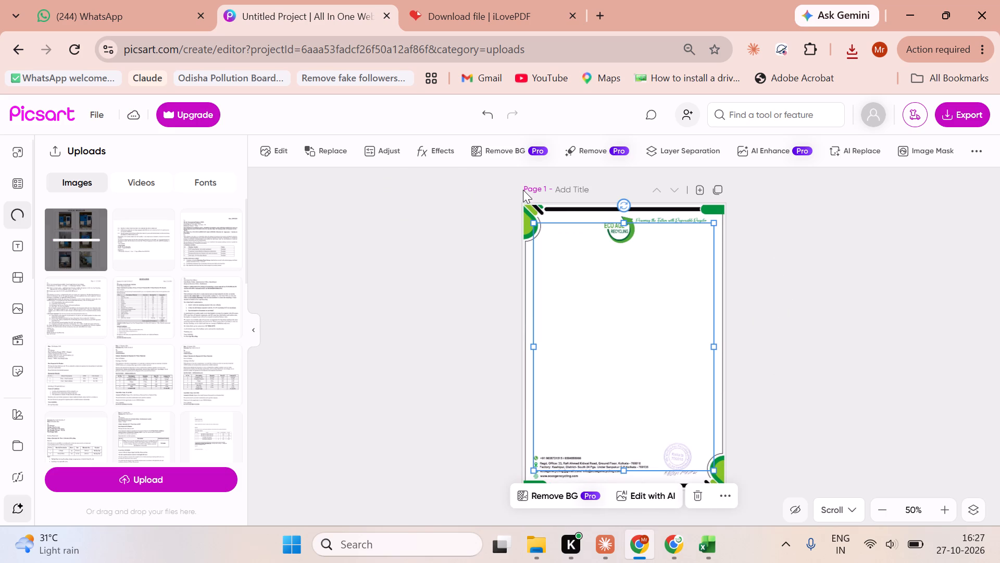
Shrink the photograph annexure to about 1735 × 2380 px so it fits between the letterhead's logo and footer.
left_click_drag(532, 224, 545, 249)
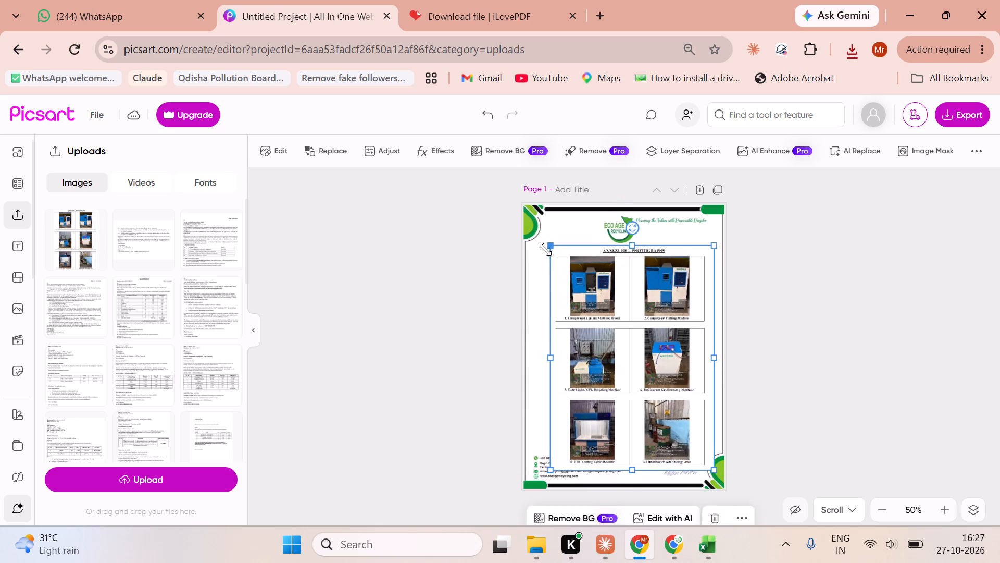
left_click_drag(714, 468, 692, 423)
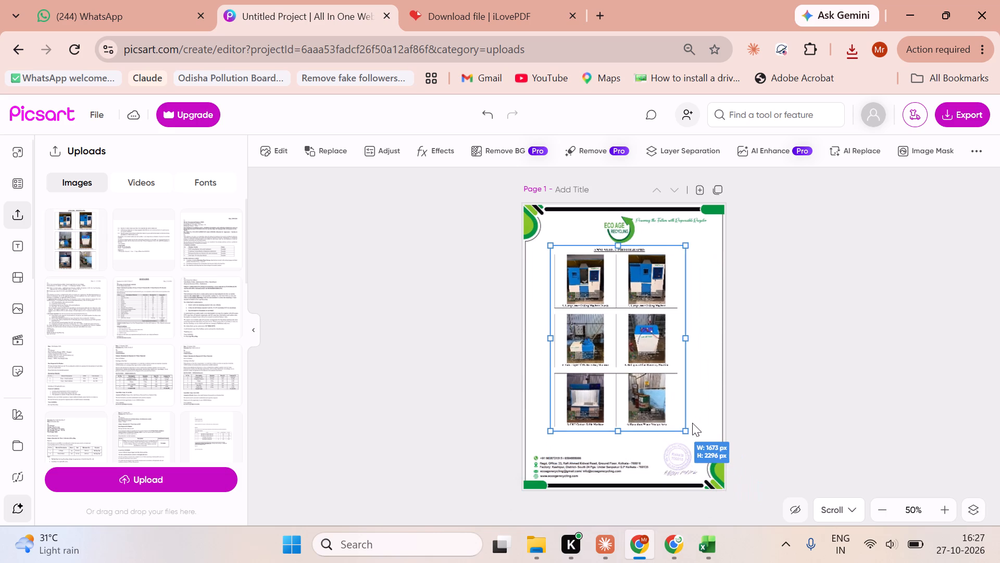
left_click_drag(692, 423, 695, 424)
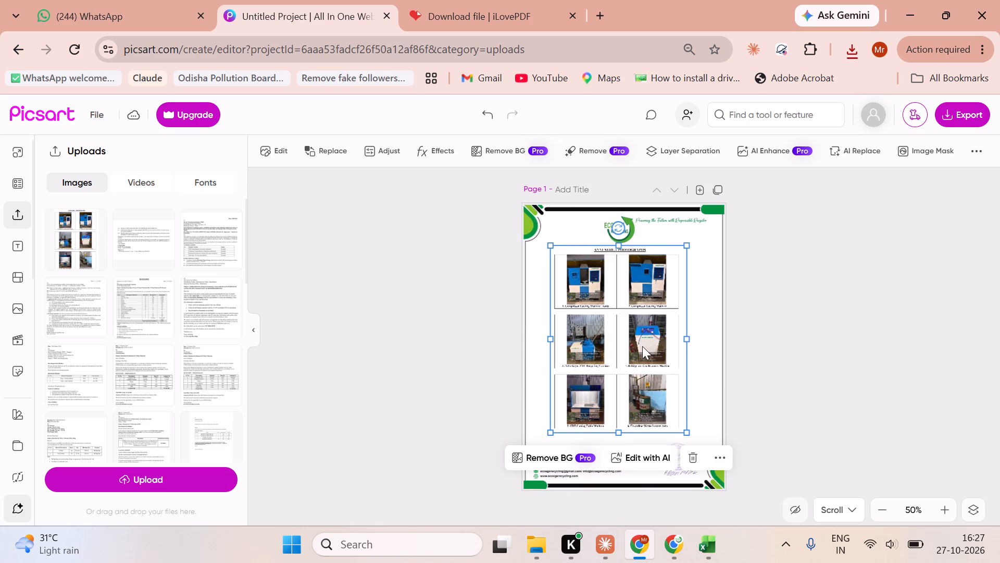
left_click(642, 346)
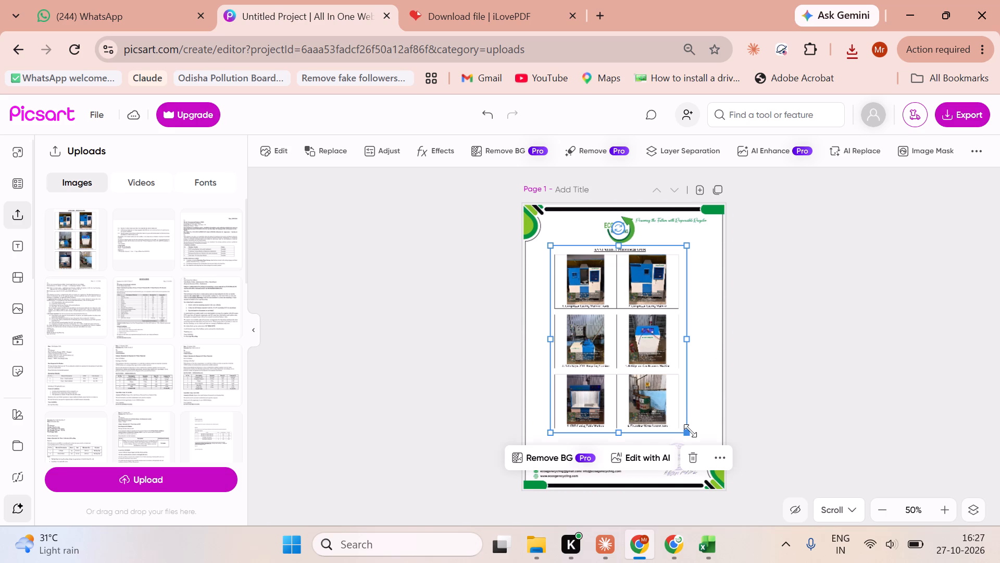
left_click(690, 431)
left_click_drag(690, 431, 696, 436)
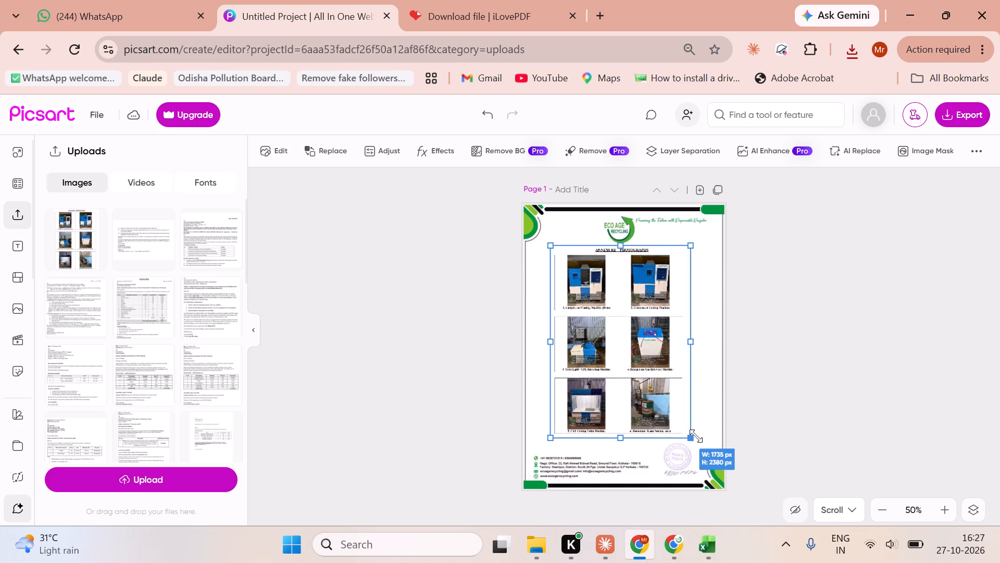
left_click_drag(696, 436, 697, 436)
left_click(841, 352)
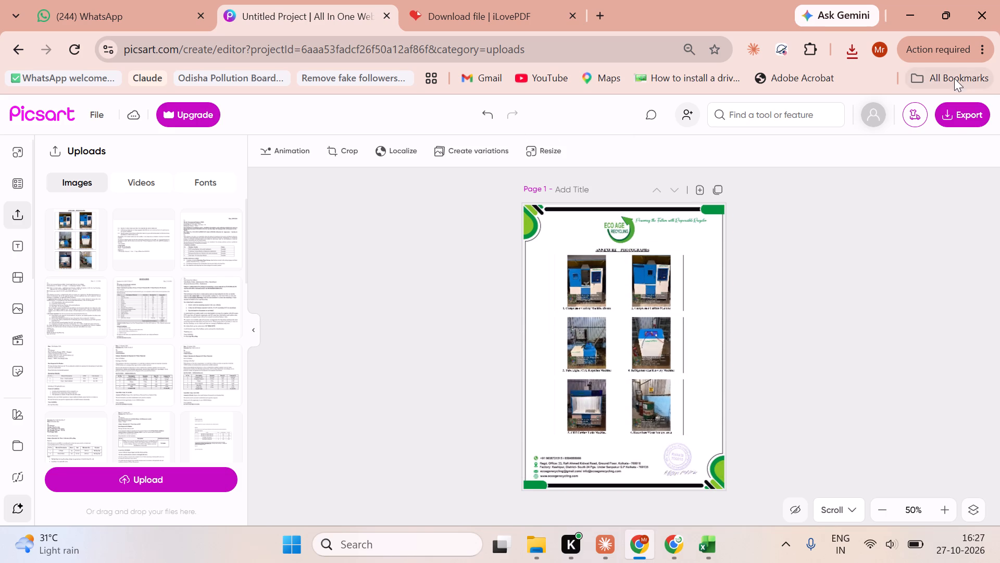
Download the letterhead with the photograph annexure as a JPG.
left_click(966, 117)
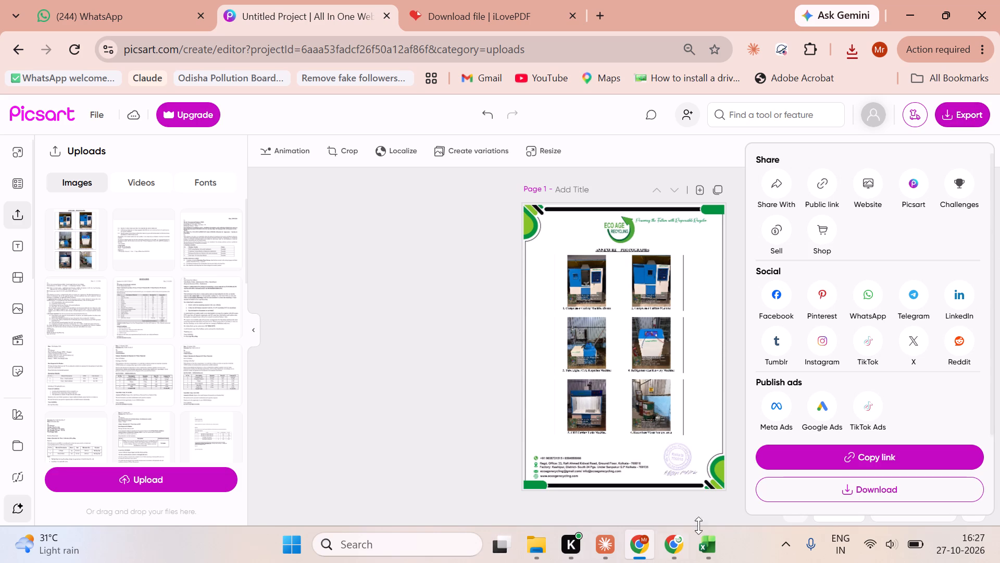
left_click(793, 484)
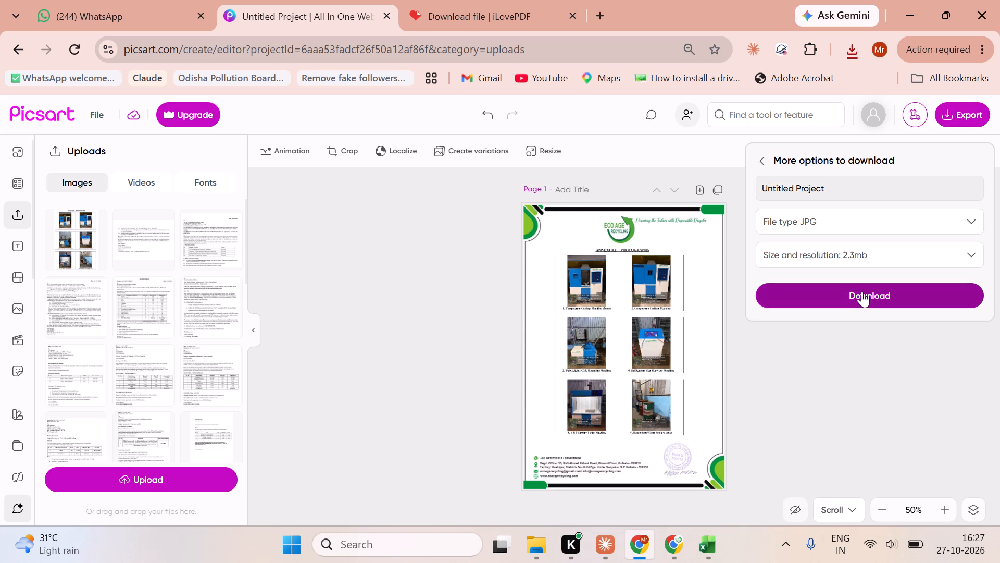
left_click(858, 291)
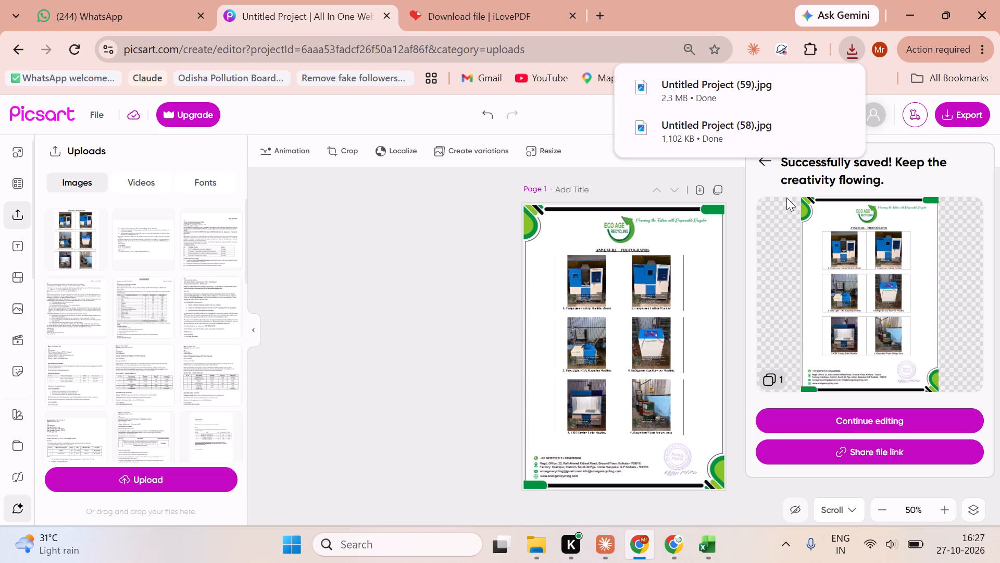
Search for jpg to pdf in a new browser tab and open iLovePDF's JPG to PDF converter.
left_click(603, 9)
type("jp")
key("Down")
key("Return")
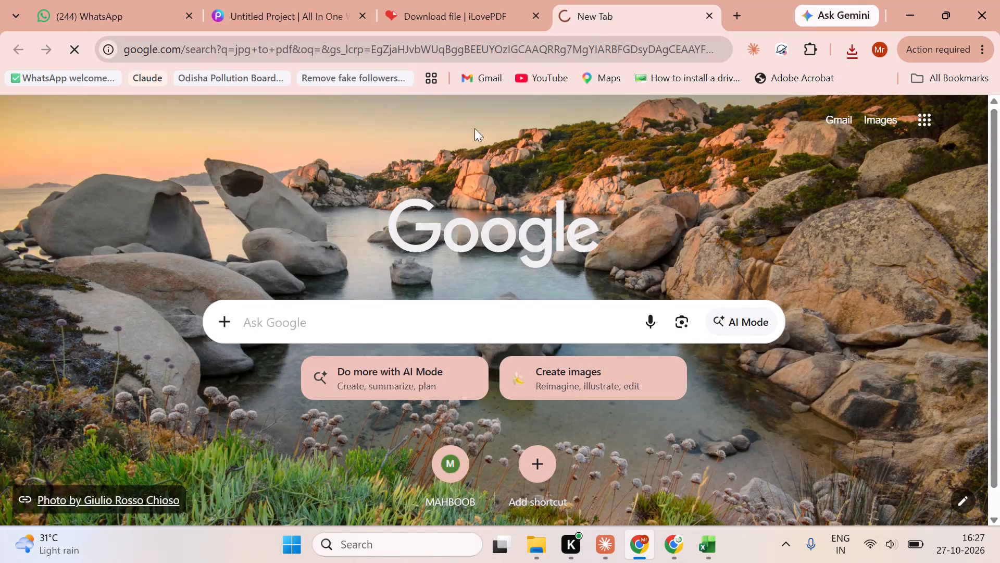
left_click(179, 291)
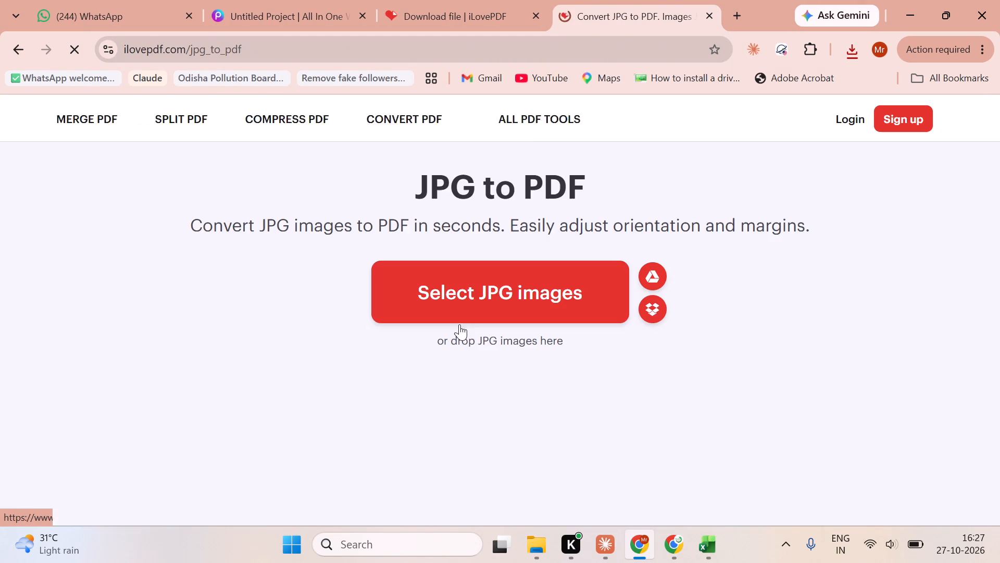
Add Untitled Project (57), (58) and (59) from Downloads to the converter and sort them by name in ascending order.
left_click(505, 304)
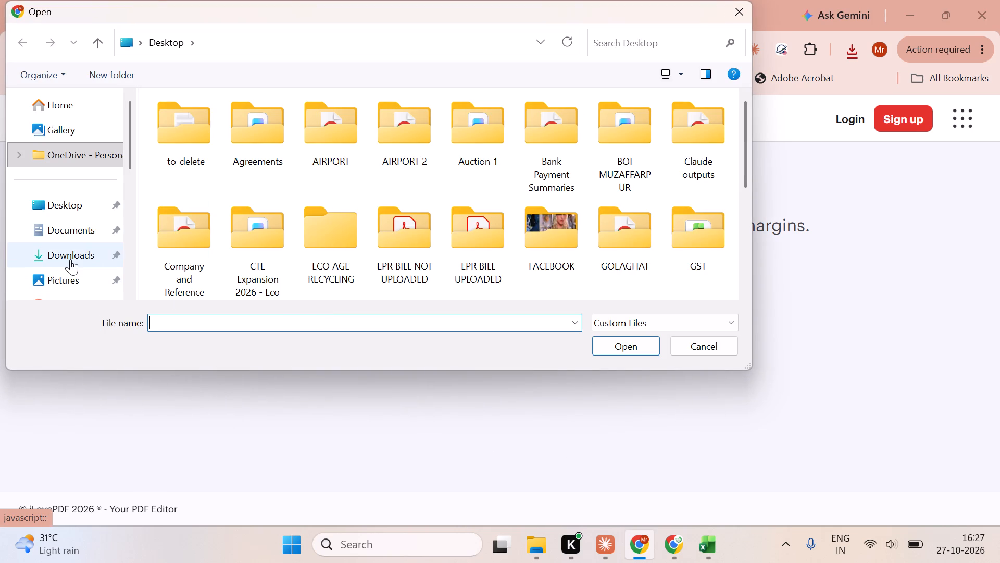
left_click(70, 259)
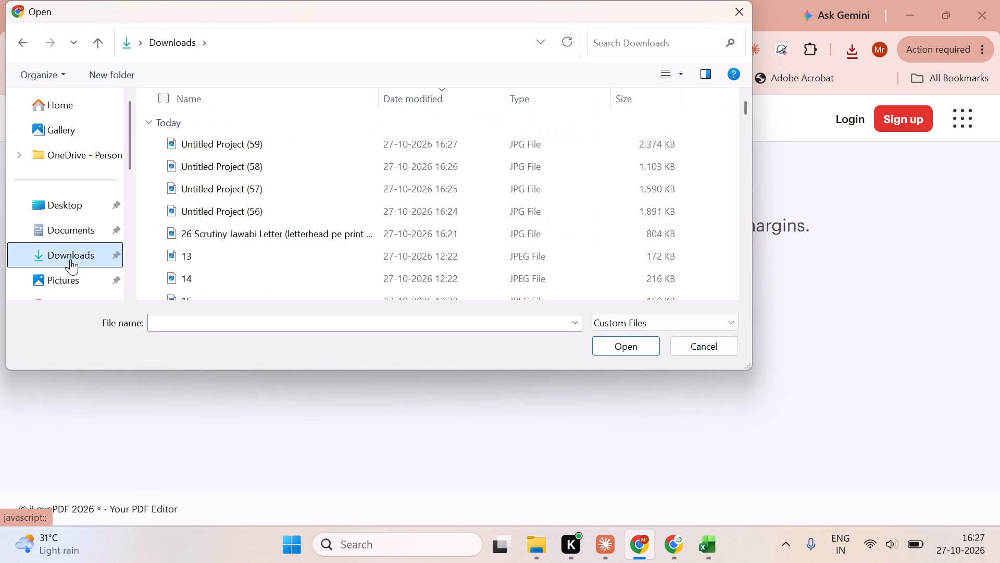
left_click_drag(149, 133, 204, 179)
key("Return")
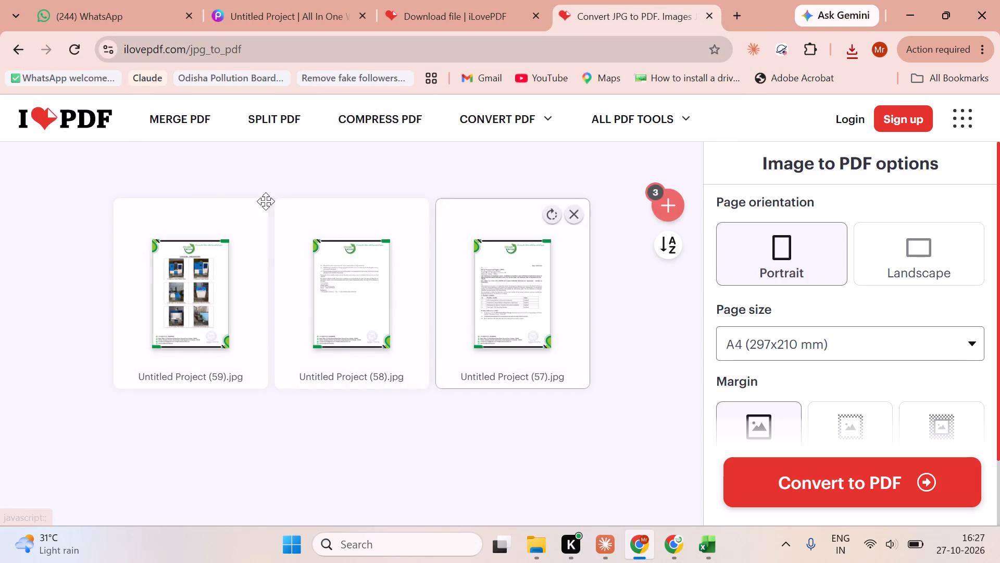
left_click(669, 241)
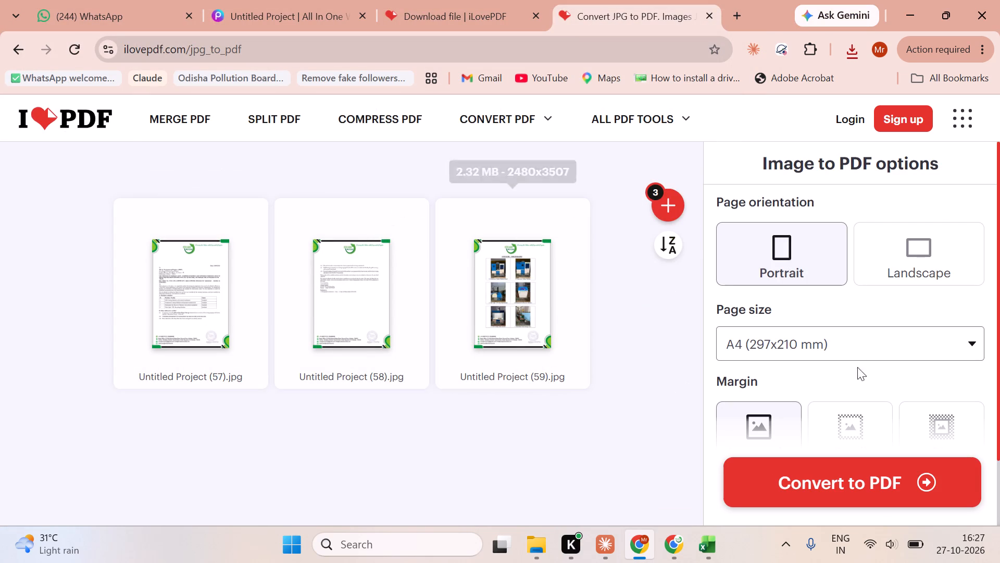
Set the page size to Fit (Same page size as image) and convert the three images to PDF.
left_click(853, 334)
left_click(810, 363)
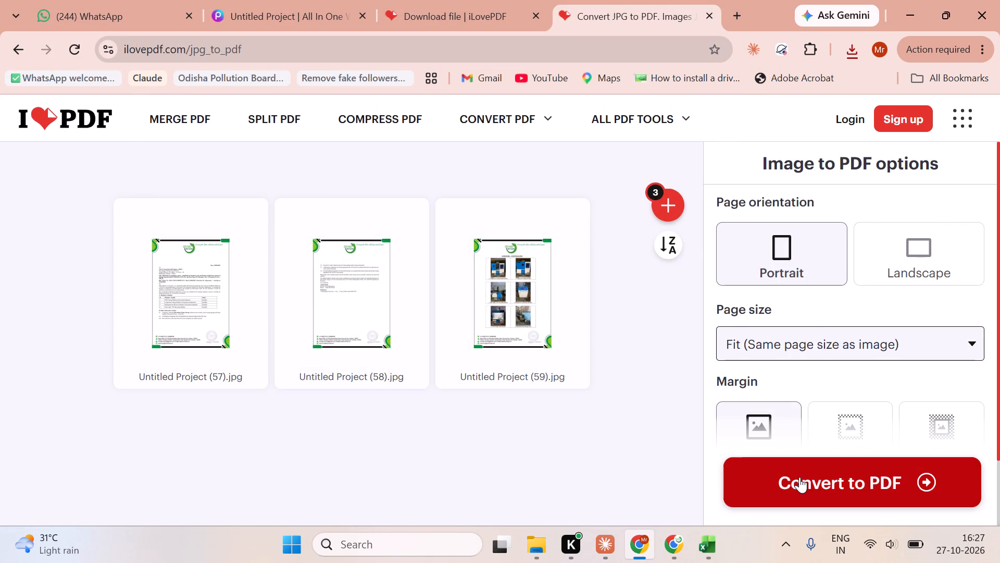
left_click(799, 483)
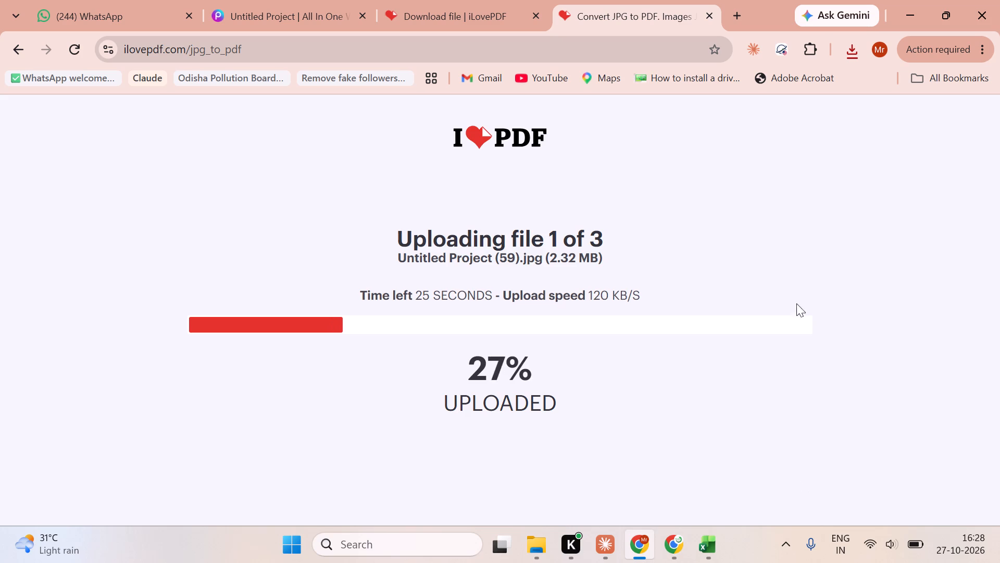
Close the older iLovePDF download tab and download the converted compliance letter PDF.
left_click(534, 17)
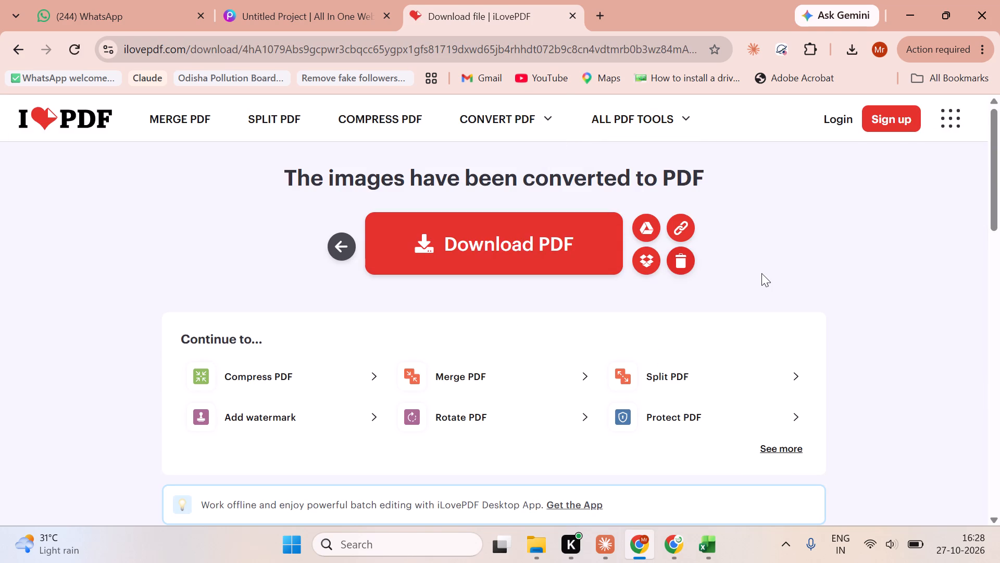
left_click(521, 237)
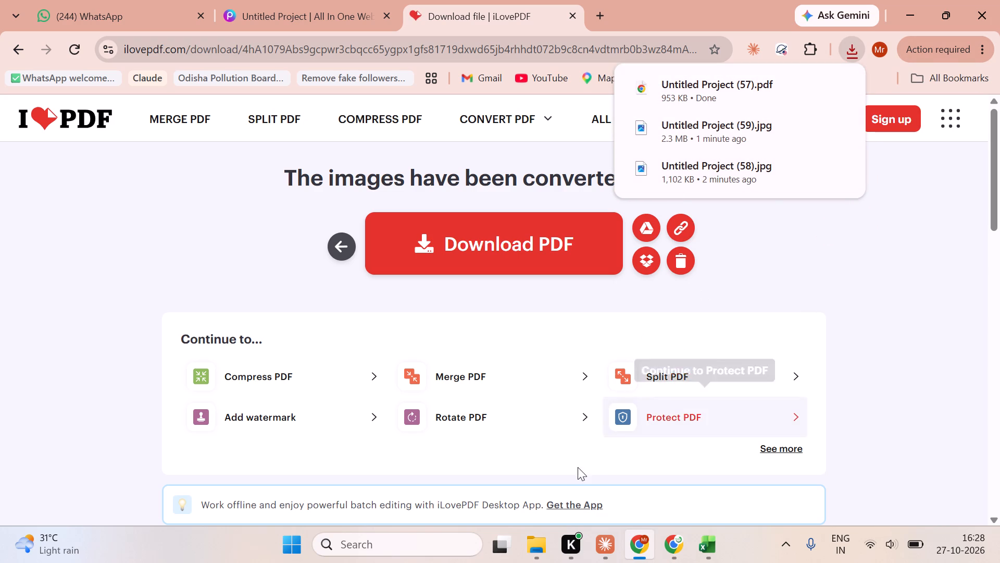
left_click(535, 545)
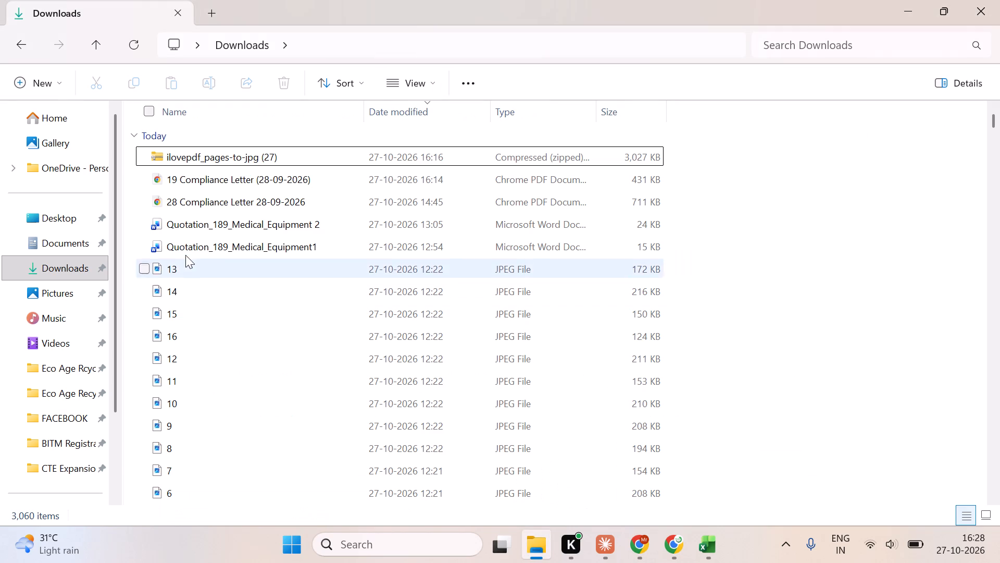
left_click(74, 260)
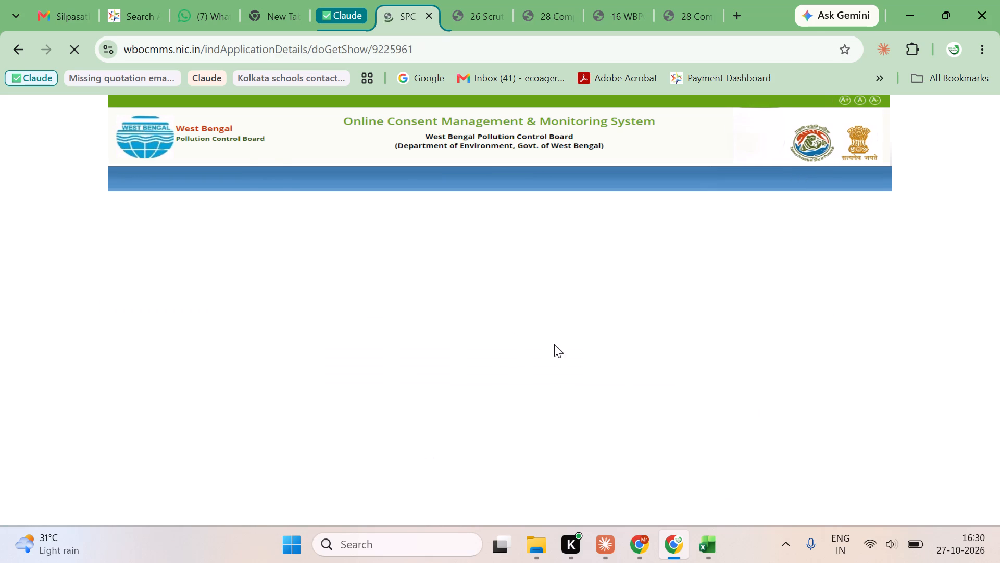
left_click(375, 374)
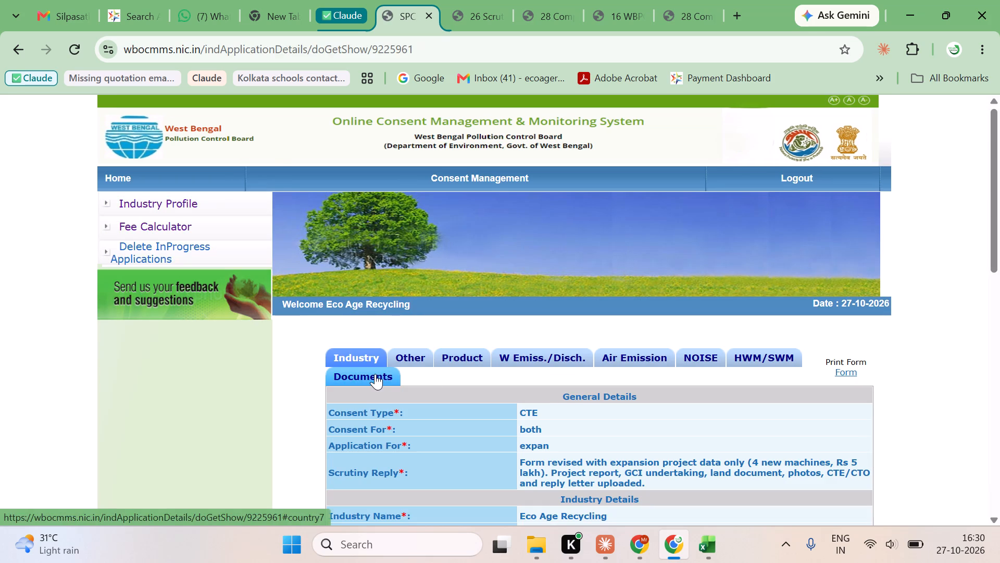
scroll(521, 422, "down", 1)
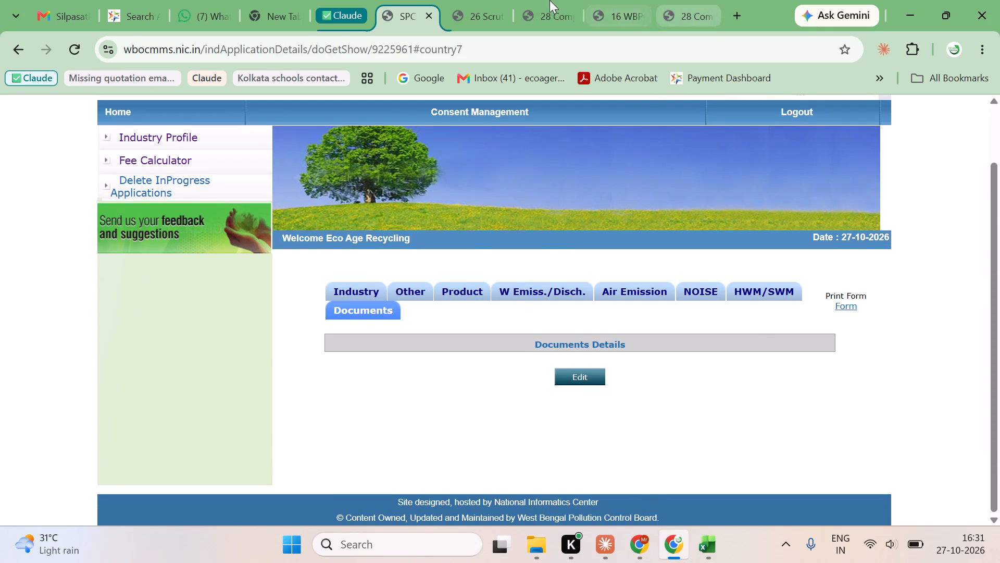
Close the four open PDFs beside the portal page, including the scrutiny letter and both compliance letters.
left_click(502, 0)
left_click(502, 18)
left_click(502, 18)
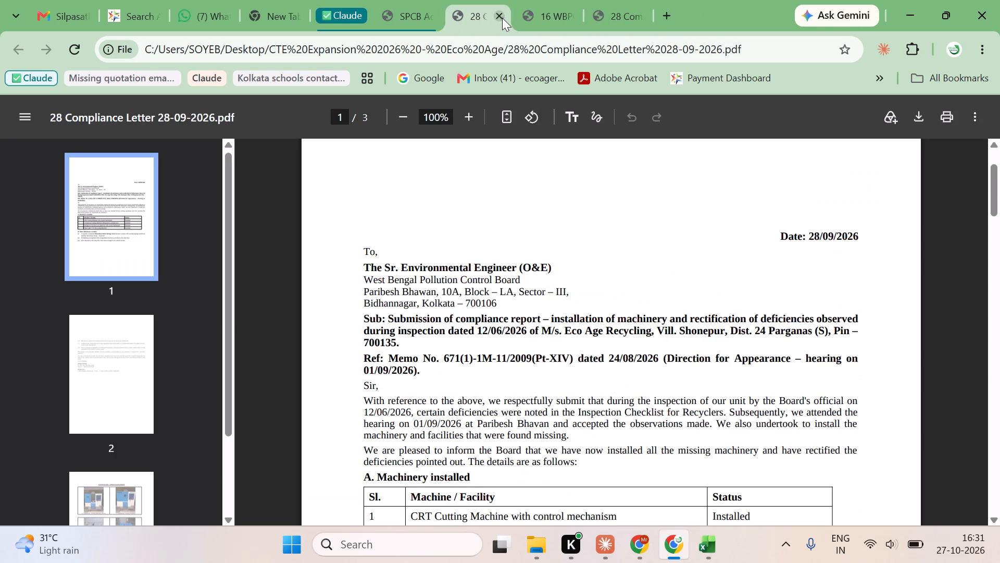
left_click(502, 18)
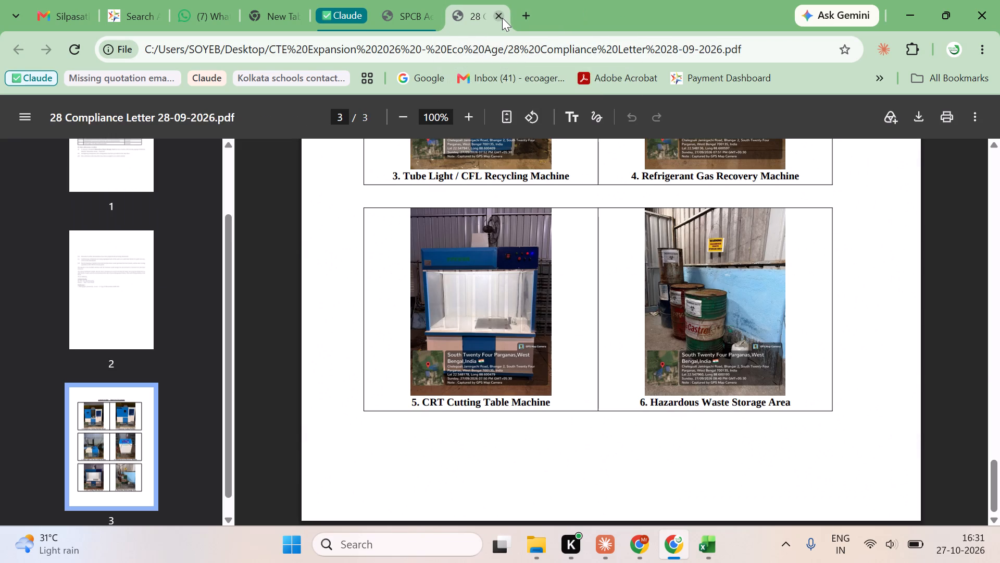
left_click(502, 18)
Switch to the other Chrome window and review the scrutiny reply letter in Untitled Project (56).pdf.
left_click(904, 2)
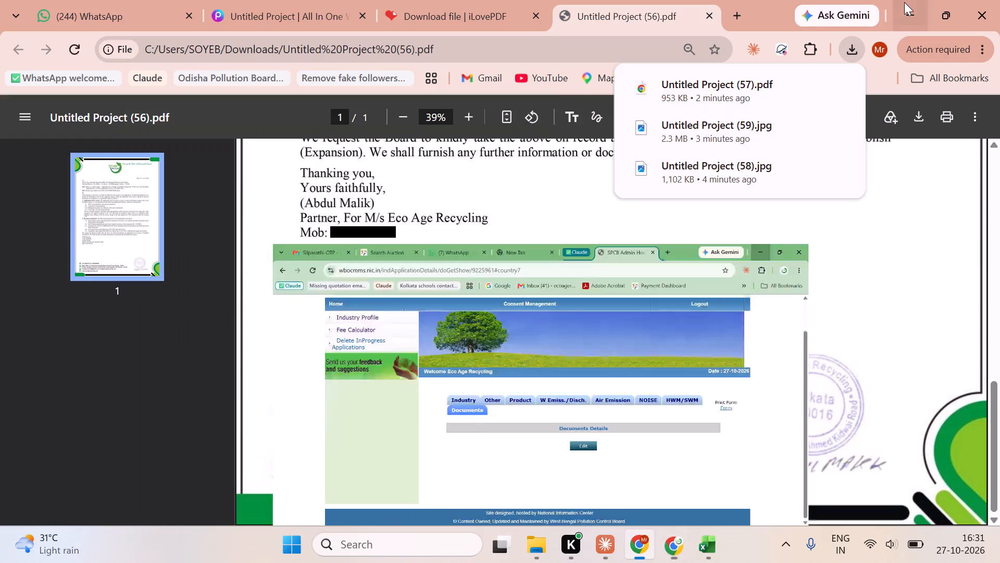
scroll(519, 341, "up", 7)
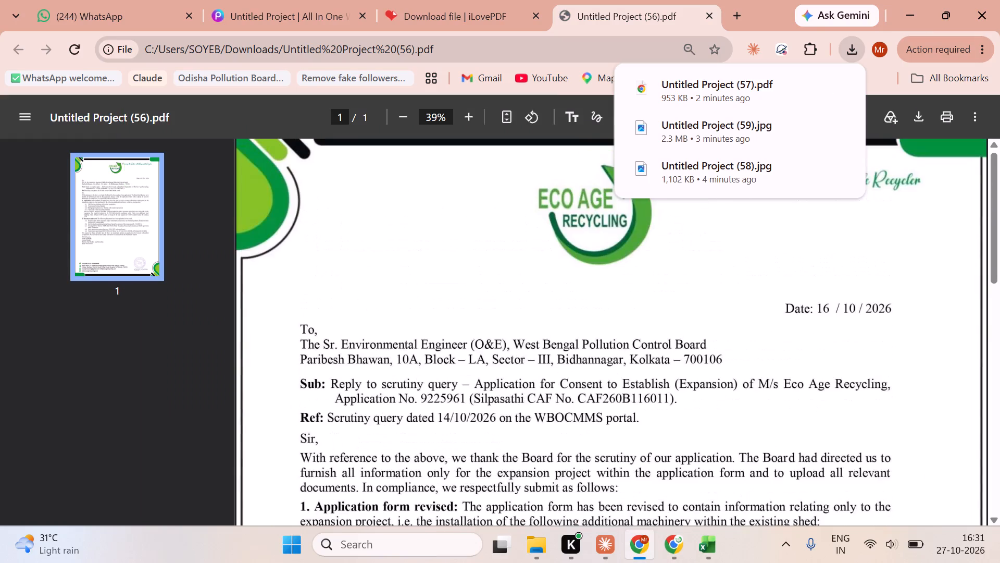
In File Explorer, open the CTE Expansion 2026 - Eco Age folder on the Desktop.
left_click(530, 544)
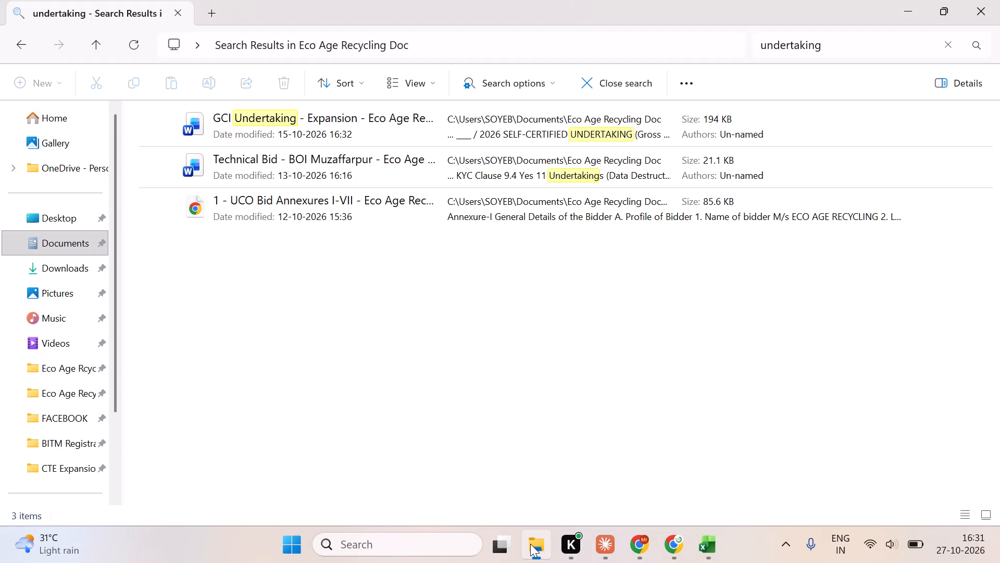
left_click(49, 240)
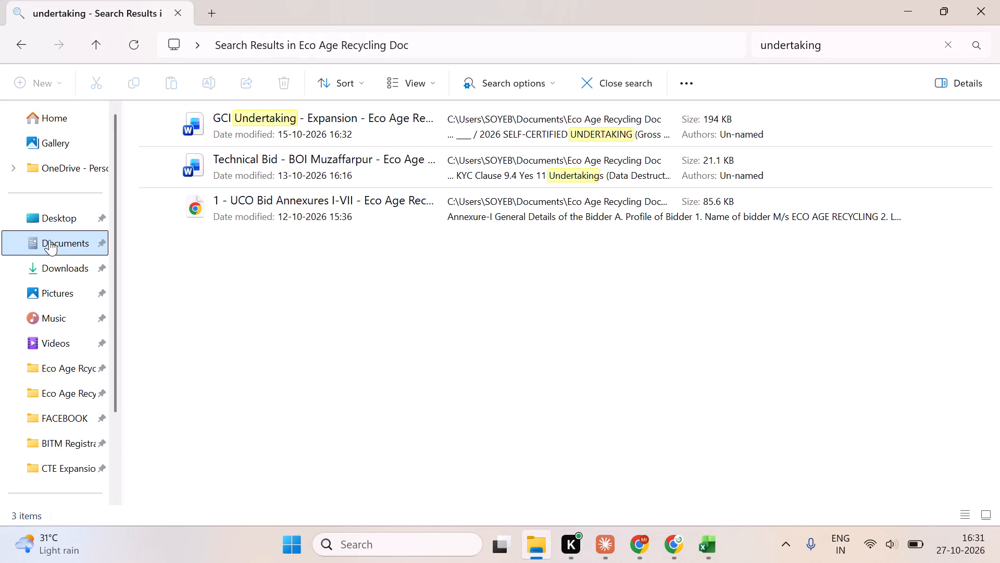
left_click(71, 214)
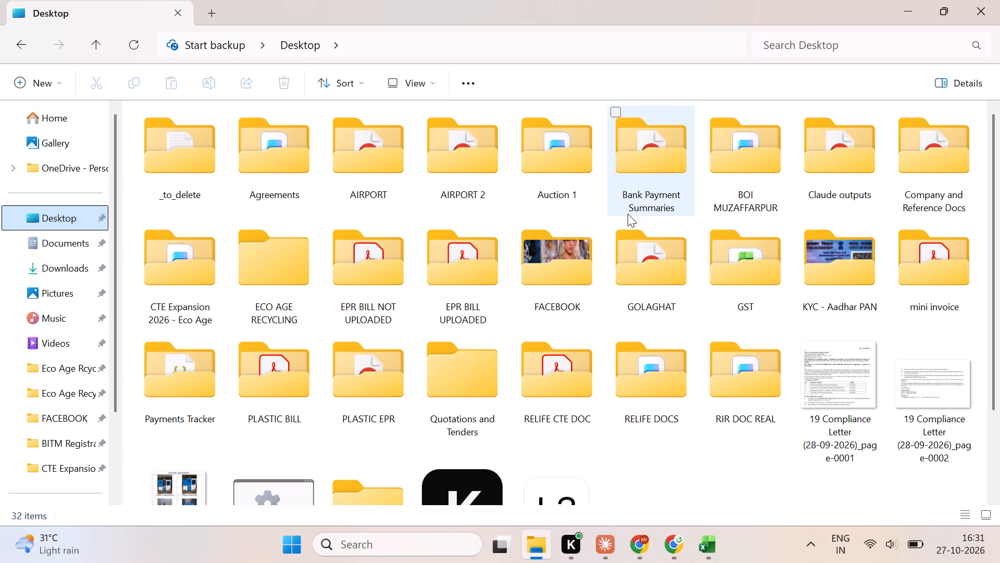
double_click(166, 267)
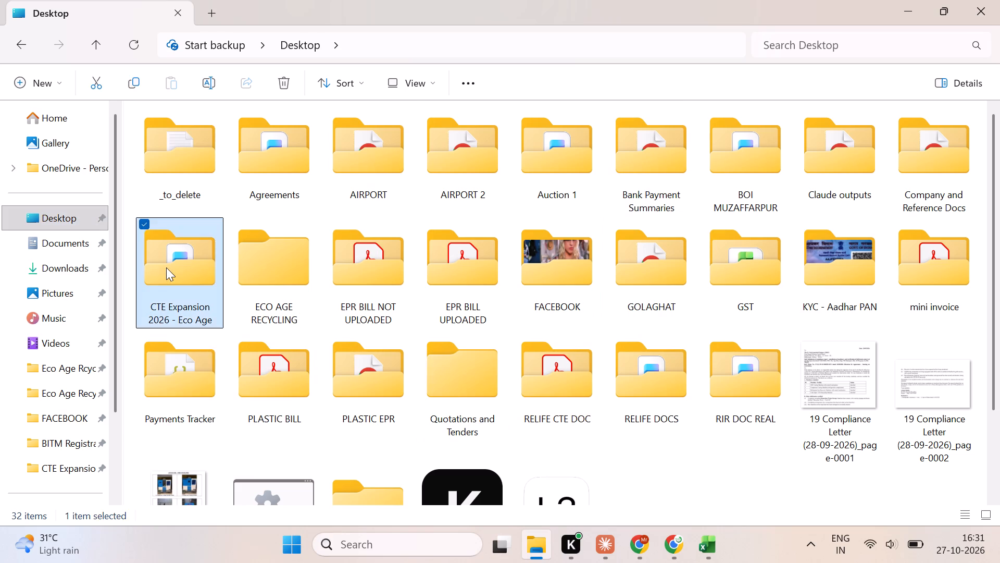
Search the CTE Expansion 2026 - Eco Age folder for undertaking and look through the matching files.
left_click(808, 45)
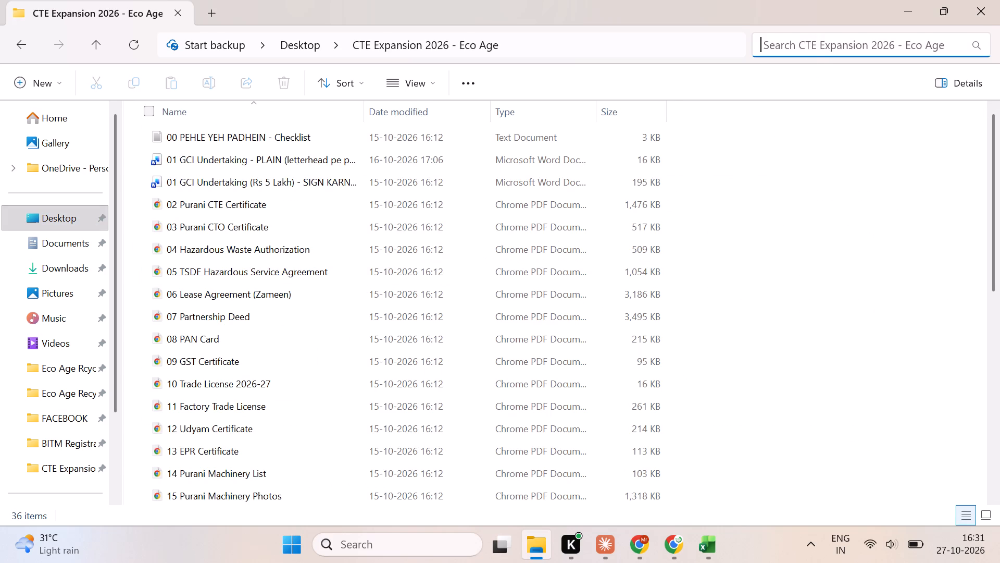
type("under")
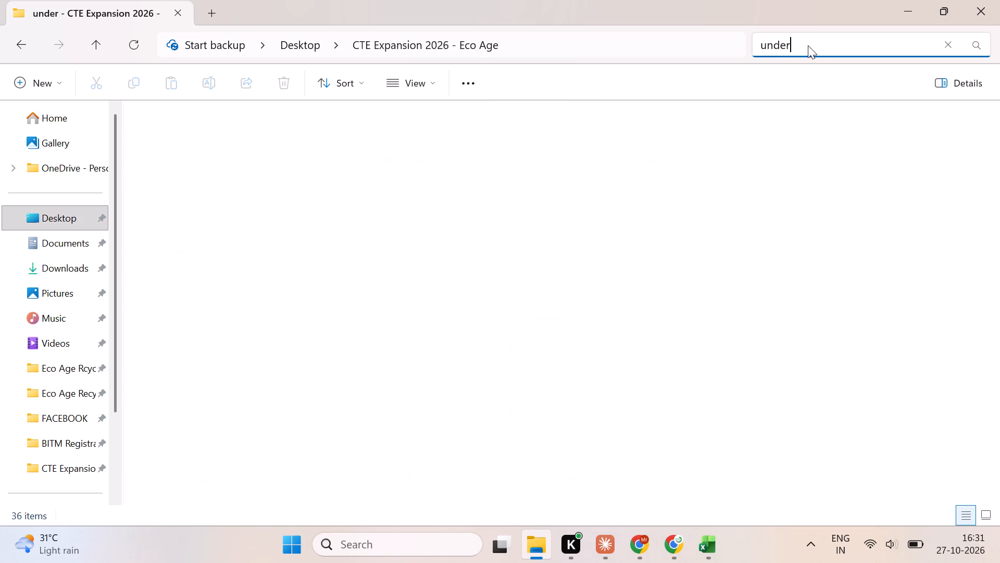
key("t")
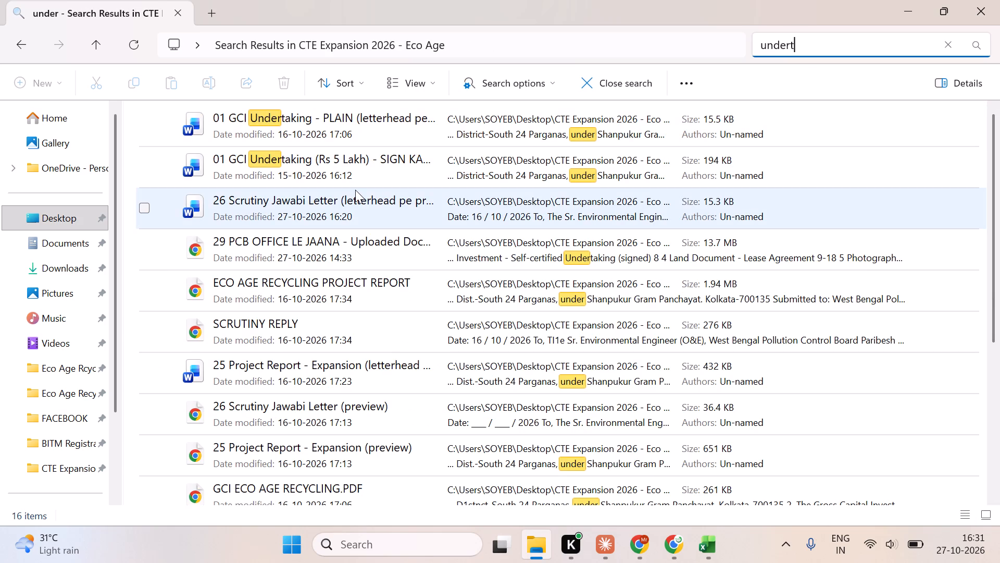
type("ak")
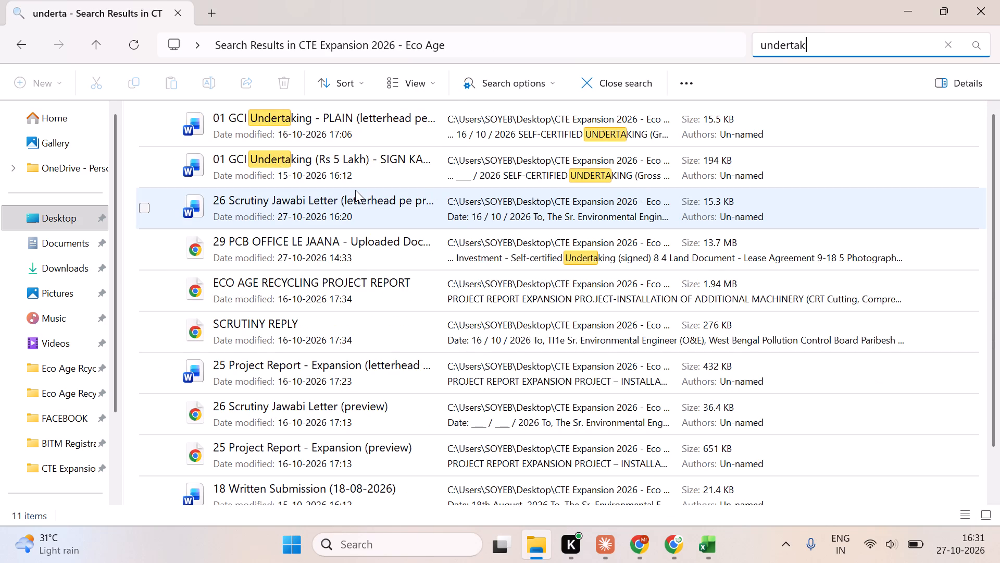
type("ing")
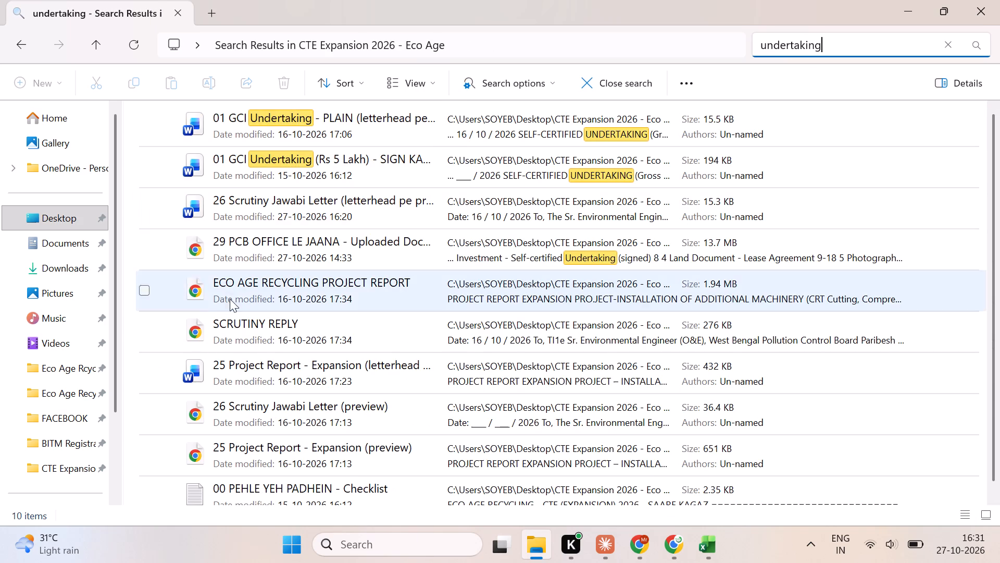
scroll(358, 411, "down", 1)
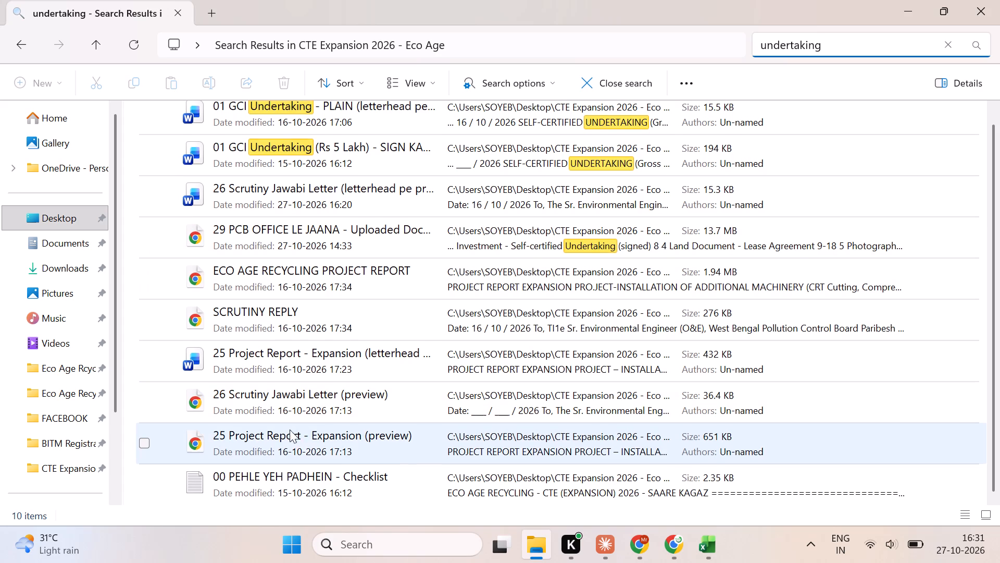
scroll(362, 445, "down", 3)
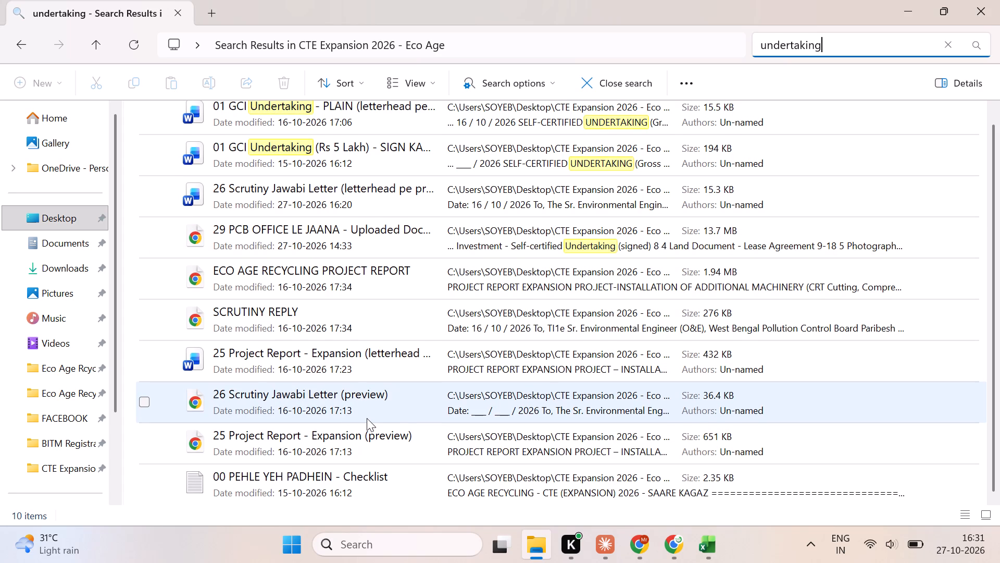
scroll(367, 418, "down", 5)
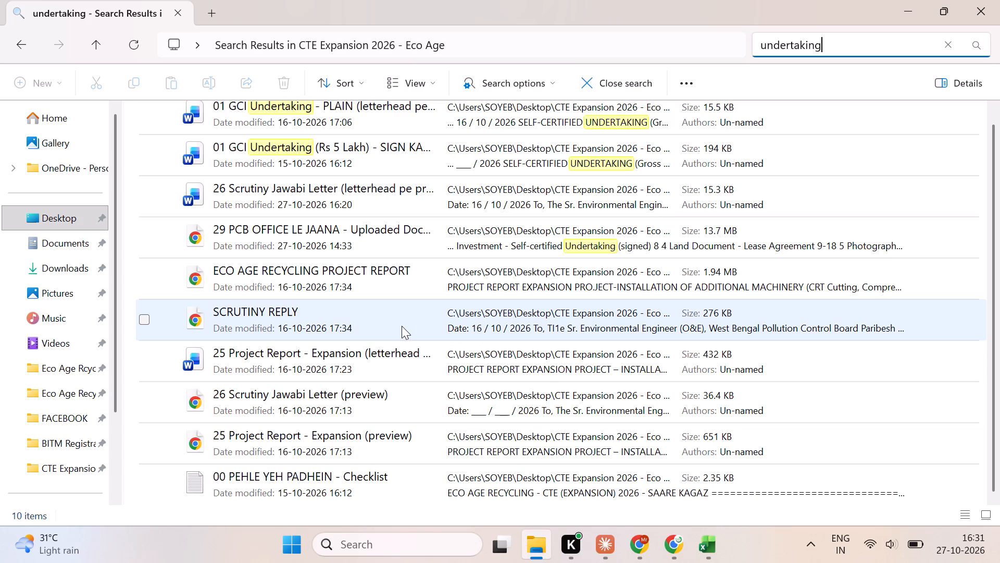
scroll(344, 442, "down", 4)
scroll(366, 293, "up", 1)
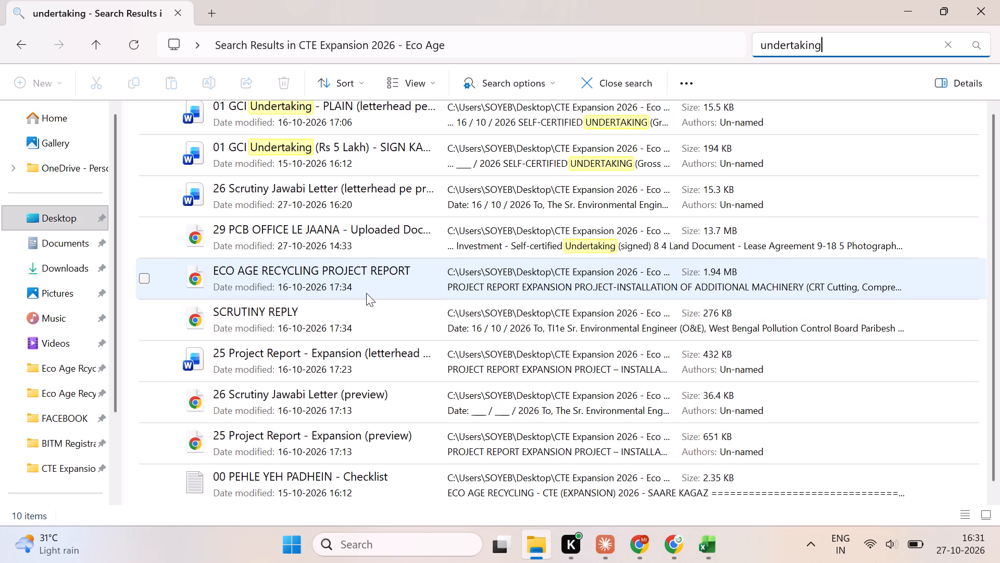
scroll(366, 293, "up", 1)
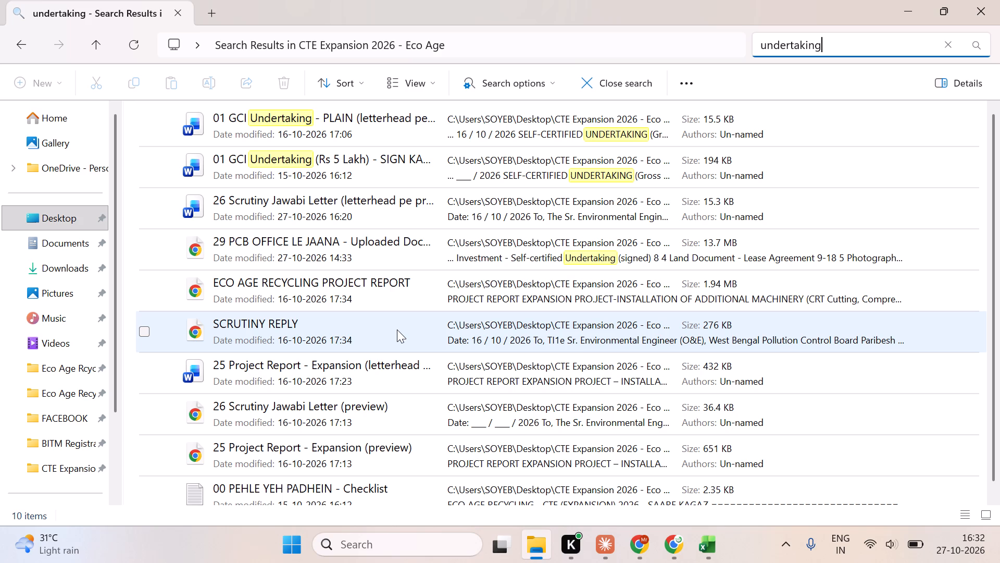
Replace the folder search term with self and look through the matching files.
key("BackSpace")
key("BackSpace")
key("BackSpace")
key("BackSpace")
key("BackSpace")
key("BackSpace")
key("BackSpace")
key("BackSpace")
key("BackSpace")
key("BackSpace")
key("BackSpace")
key("BackSpace")
key("BackSpace")
key("BackSpace")
key("BackSpace")
key("BackSpace")
key("BackSpace")
key("BackSpace")
key("BackSpace")
key("BackSpace")
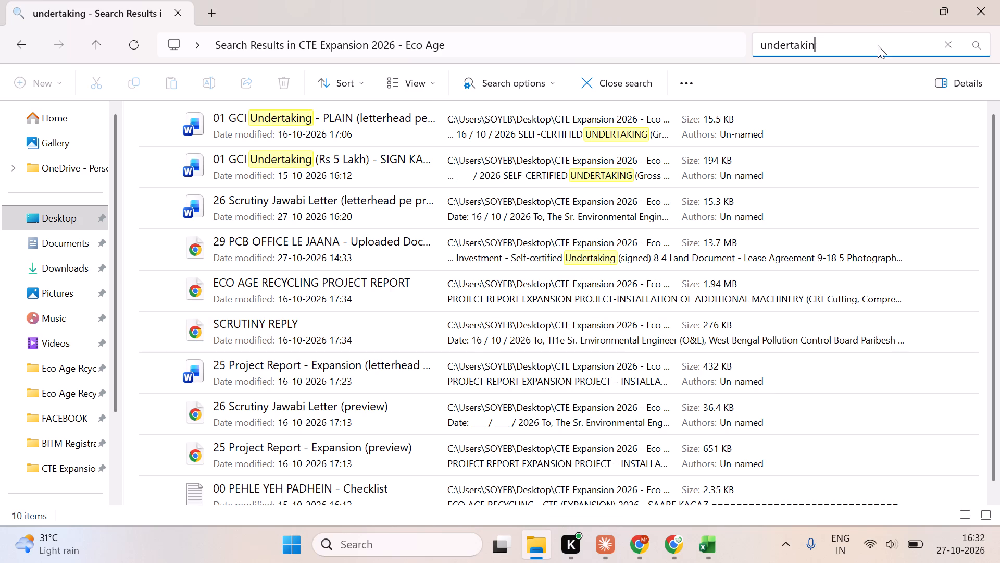
type("self")
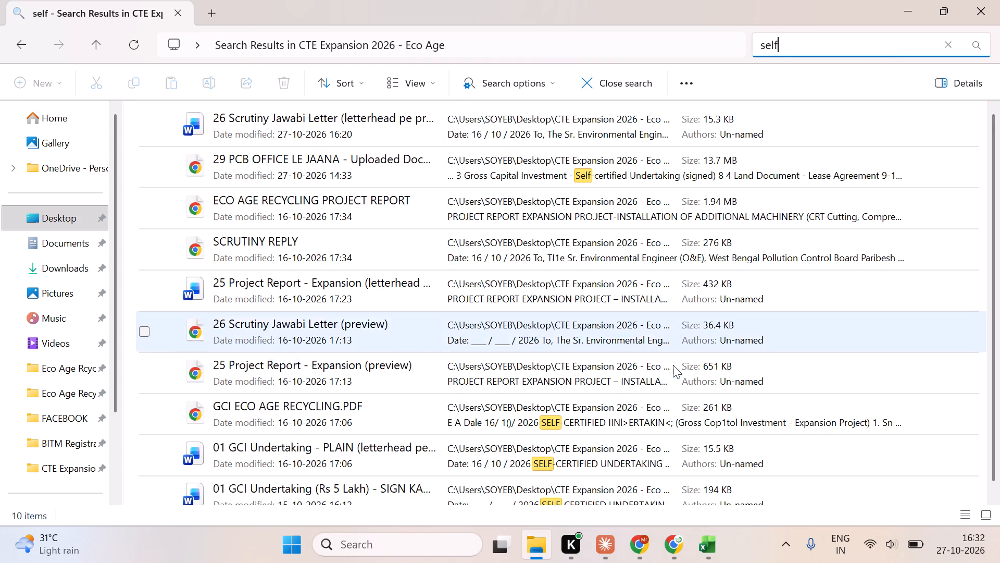
scroll(672, 366, "down", 12)
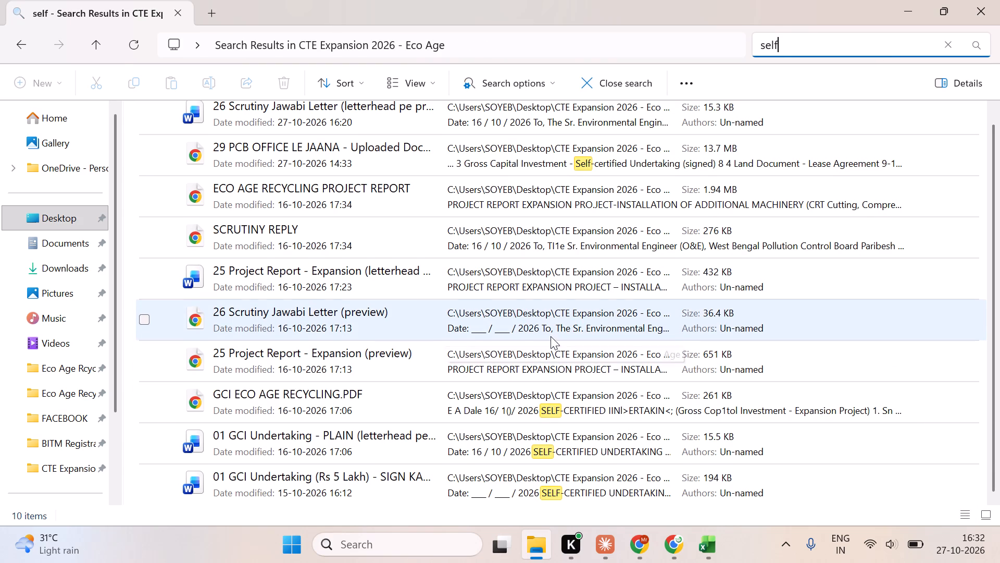
scroll(480, 258, "up", 6)
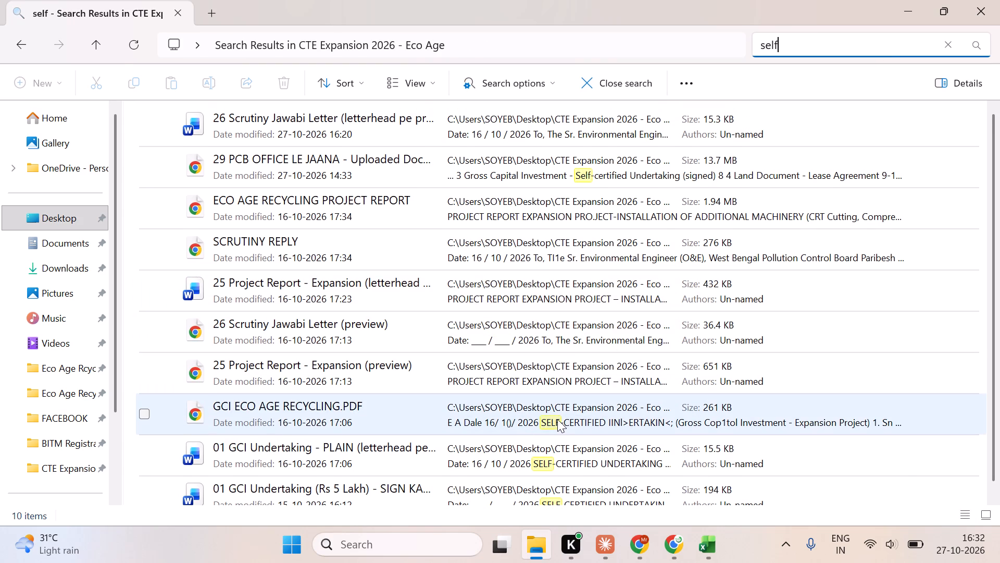
scroll(585, 343, "up", 4)
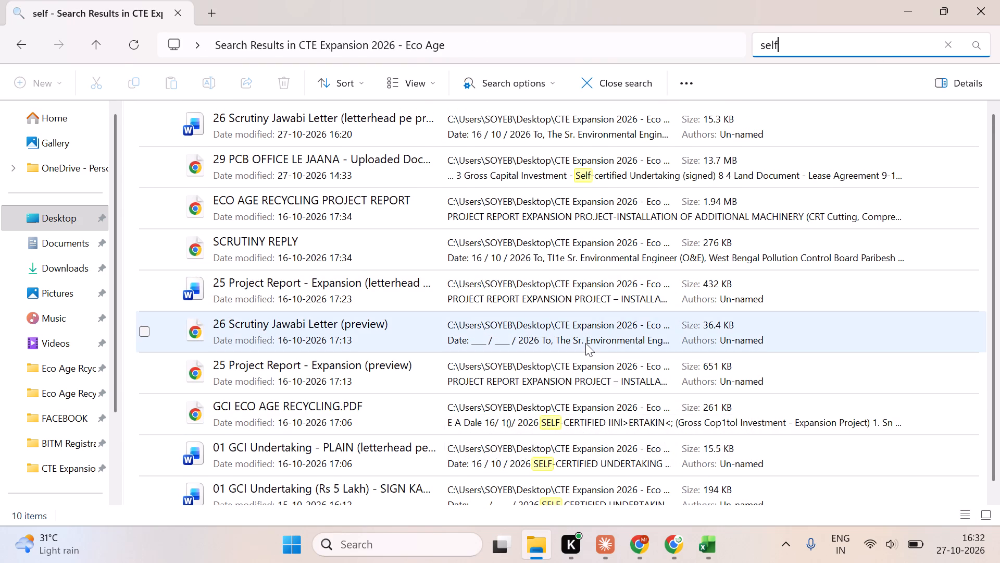
Open SCRUTINY REPLY.pdf from the search results, review the letter, and return to File Explorer.
double_click(298, 232)
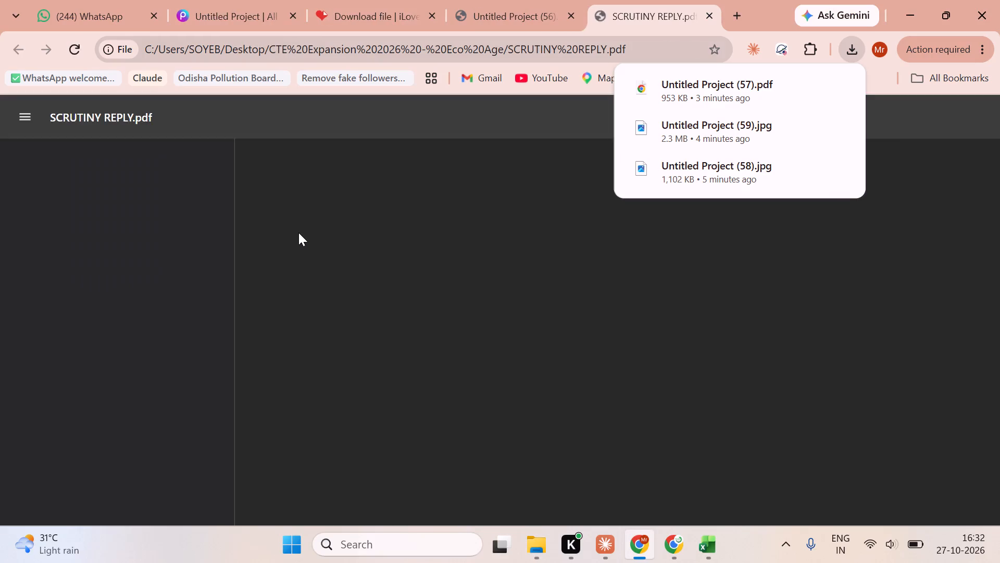
scroll(571, 371, "down", 9)
scroll(611, 331, "up", 3)
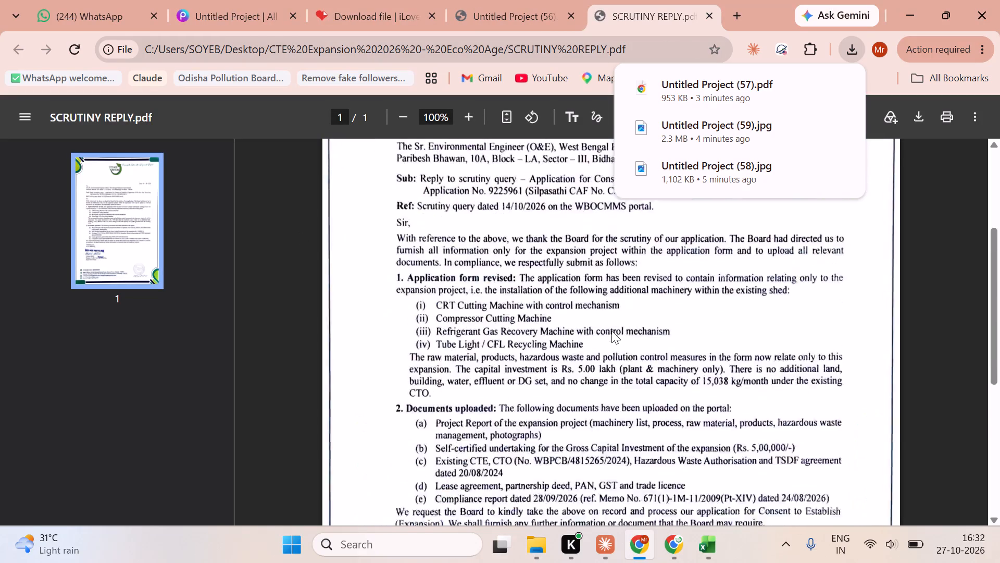
scroll(611, 331, "up", 6)
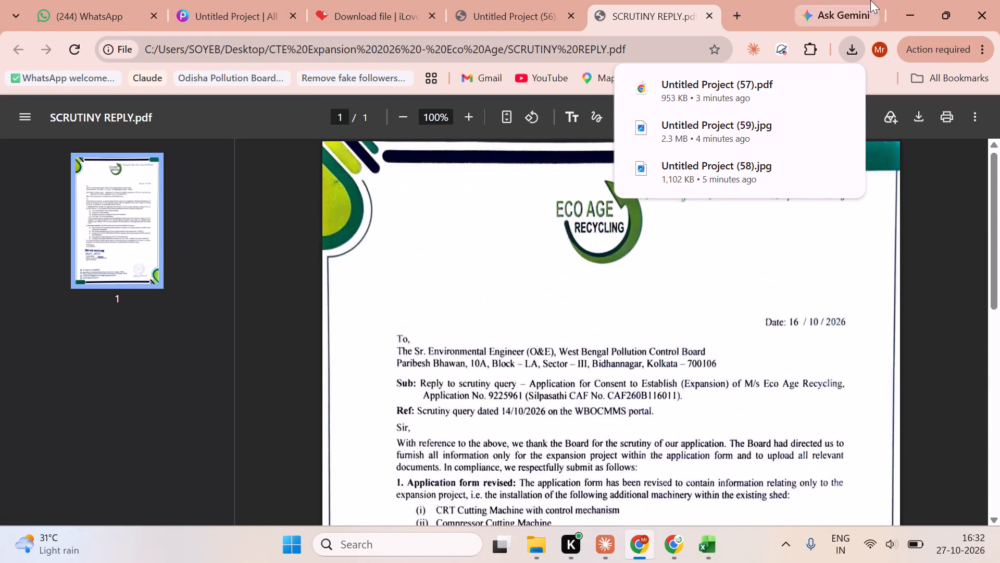
left_click(909, 0)
scroll(371, 276, "up", 3)
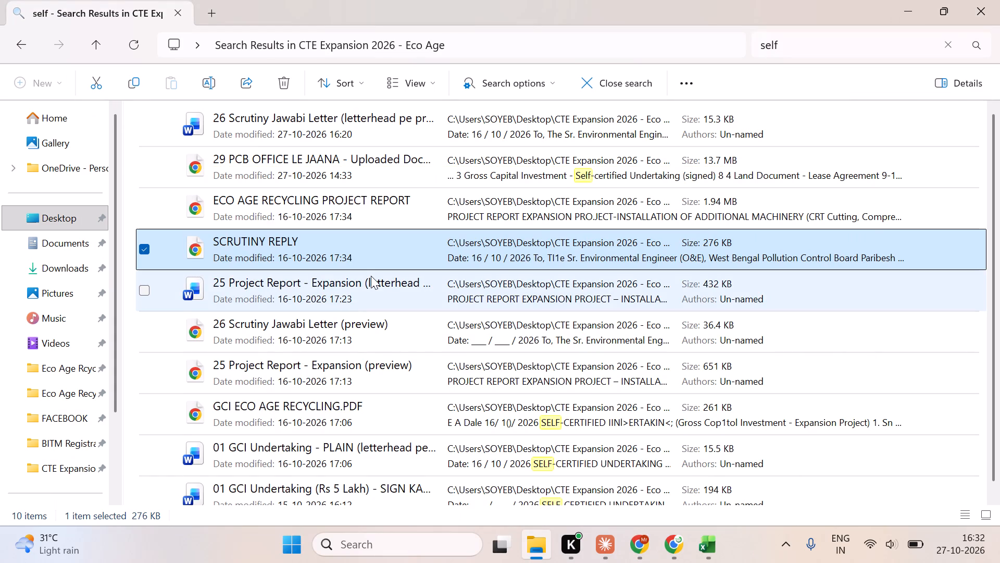